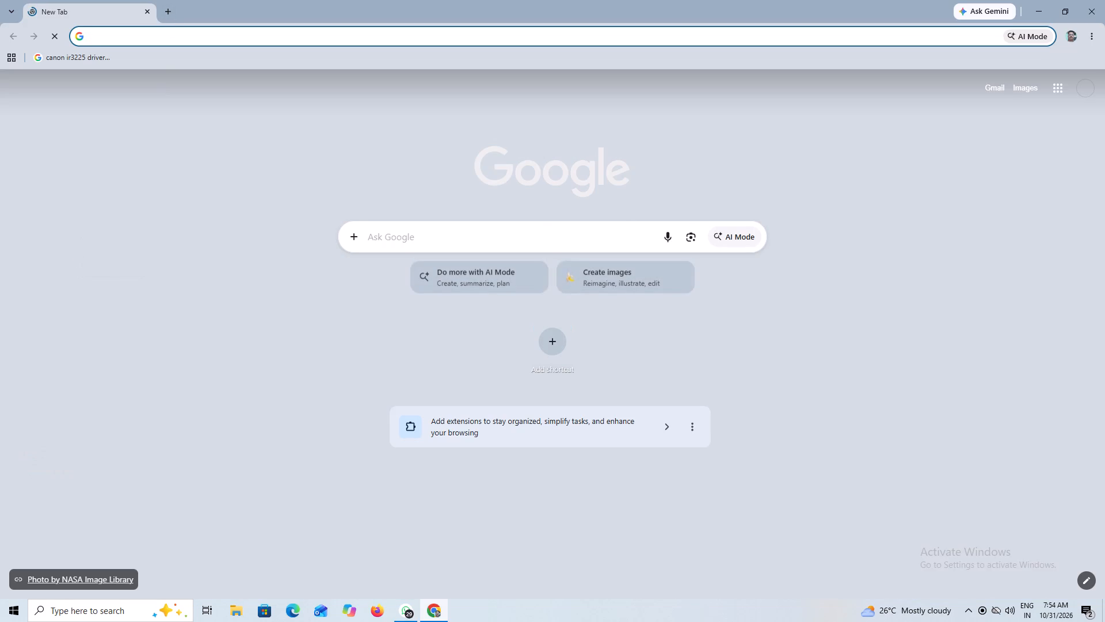
# Open the citizen portal login of the Family Level Data Collection Portal at socialregistry.wb.gov.in.
pyautogui.click(168, 36)
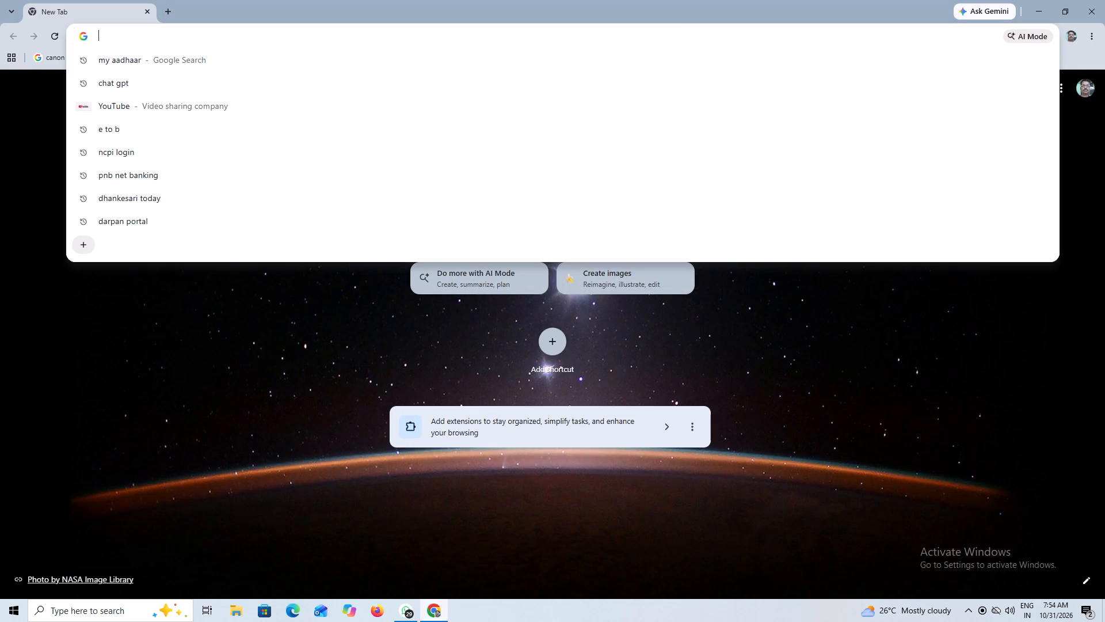
pyautogui.press('s')
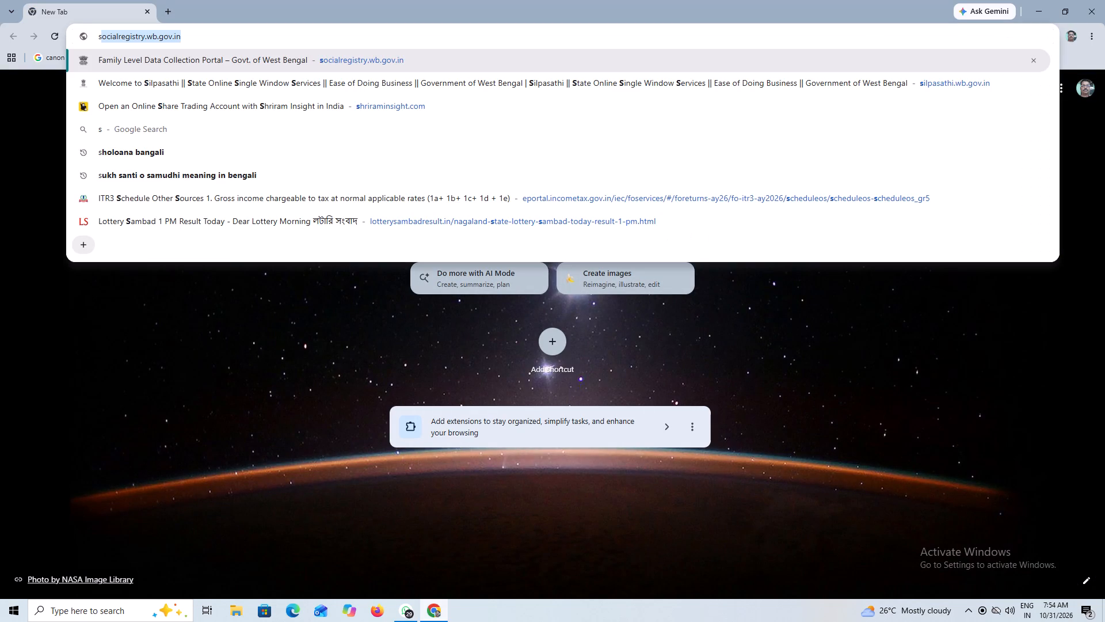
pyautogui.press('Return')
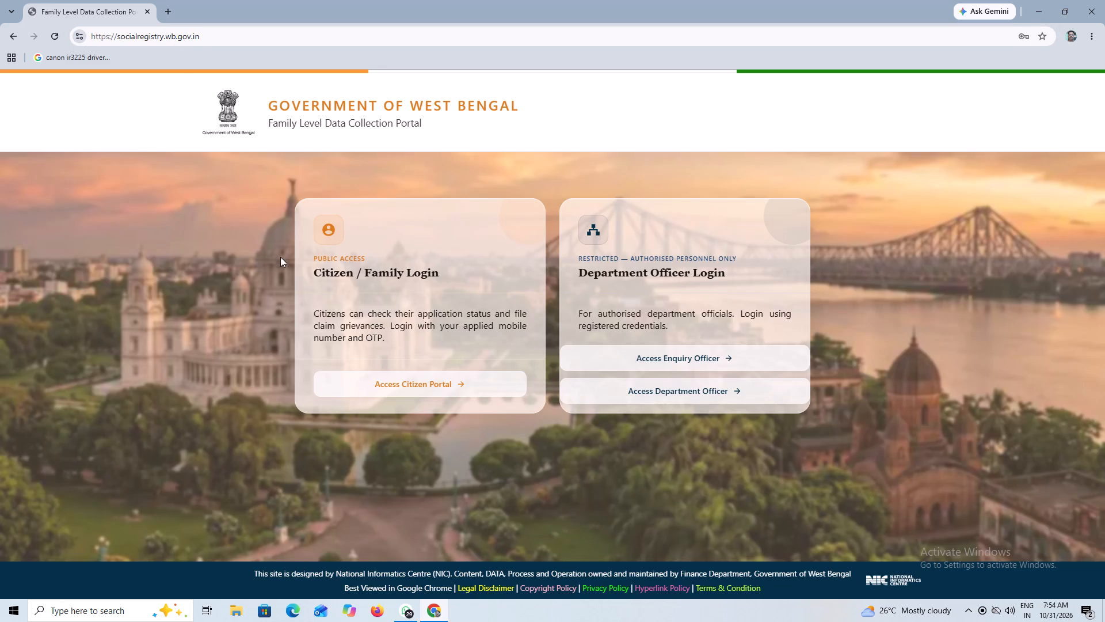
pyautogui.doubleClick(430, 383)
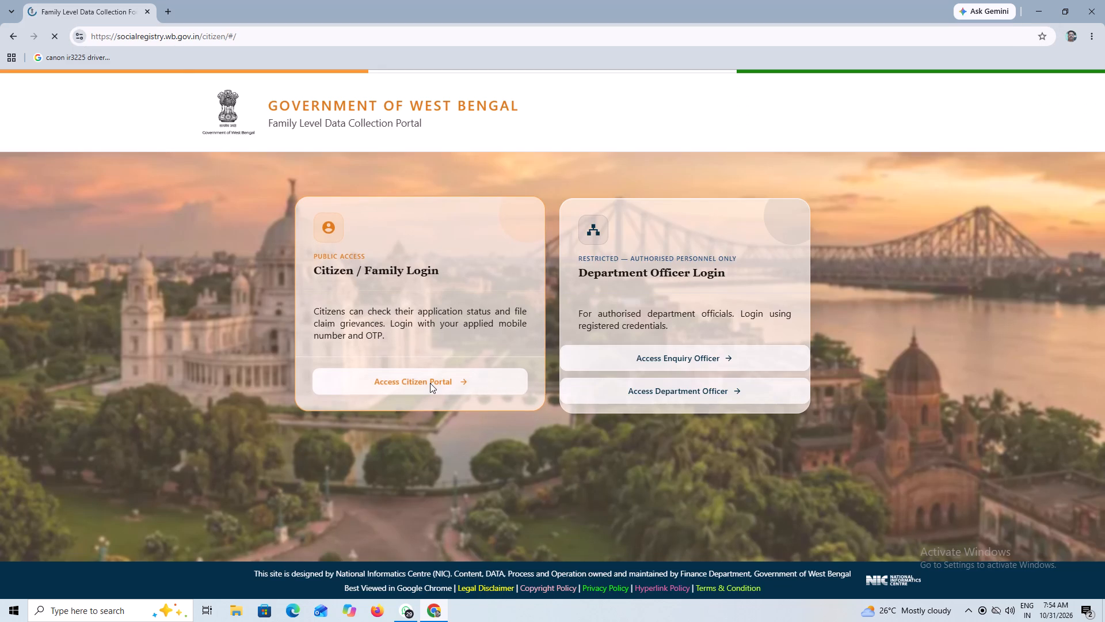
# Select BANKURA as the district in the Applicant Login form.
pyautogui.click(346, 270)
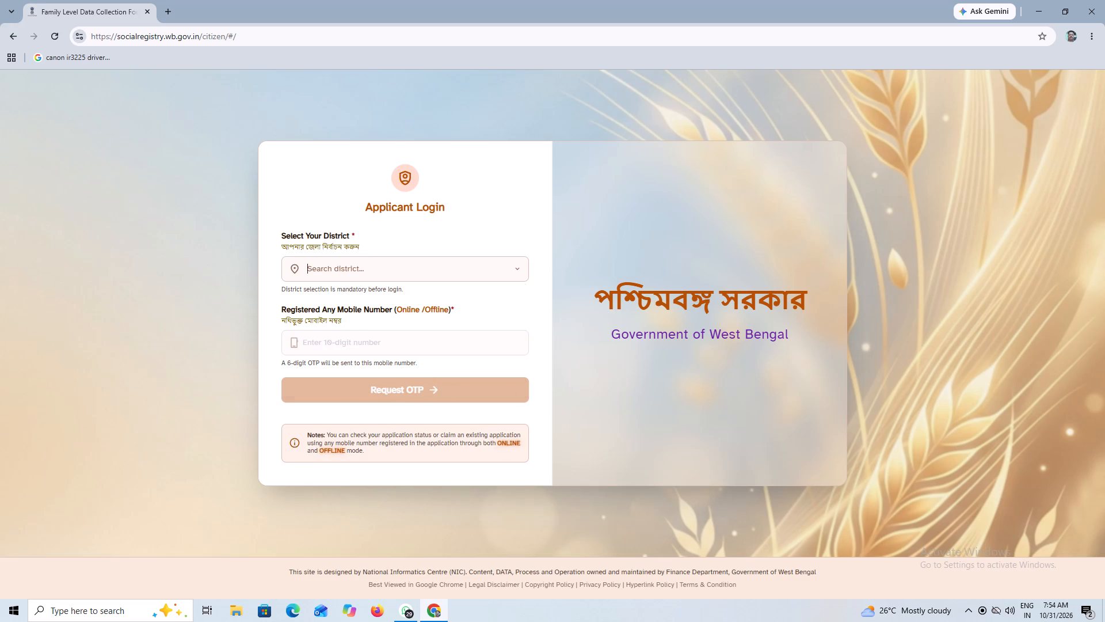
pyautogui.click(317, 361)
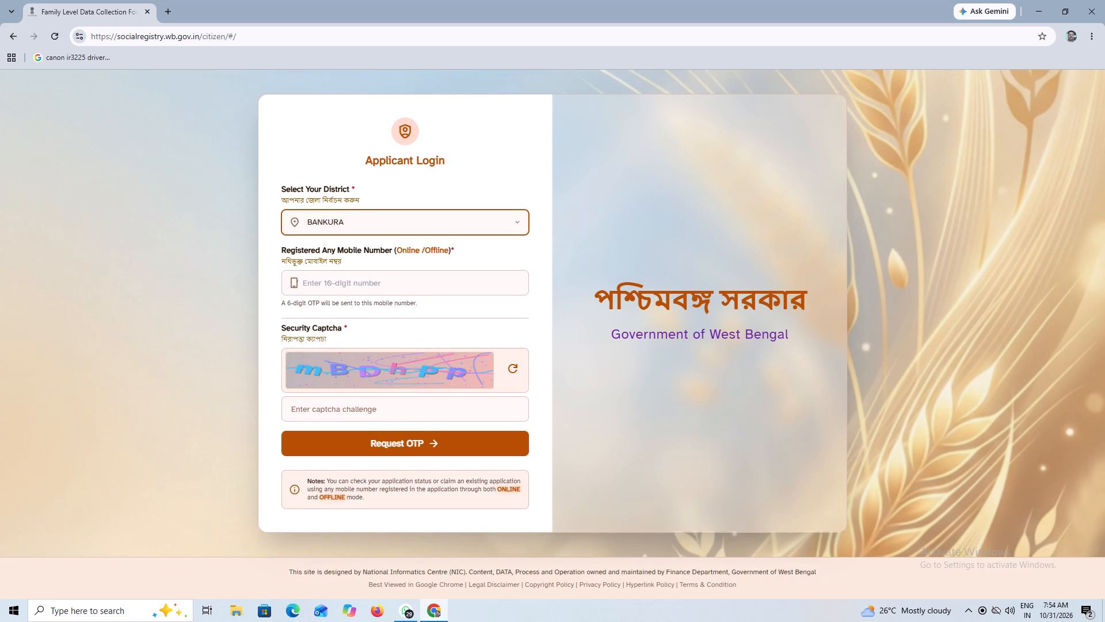
# Fill in the security captcha with the characters shown in the captcha image, matching upper and lower case.
pyautogui.click(305, 407)
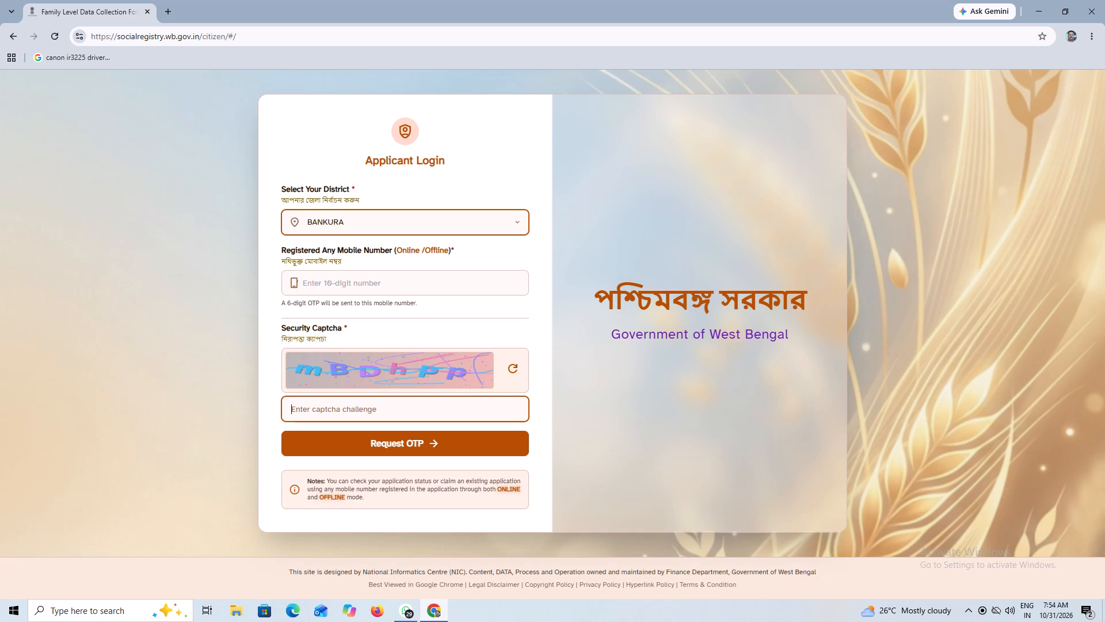
pyautogui.press('m')
pyautogui.press('b')
pyautogui.press('d')
pyautogui.press('h')
pyautogui.write('pp')
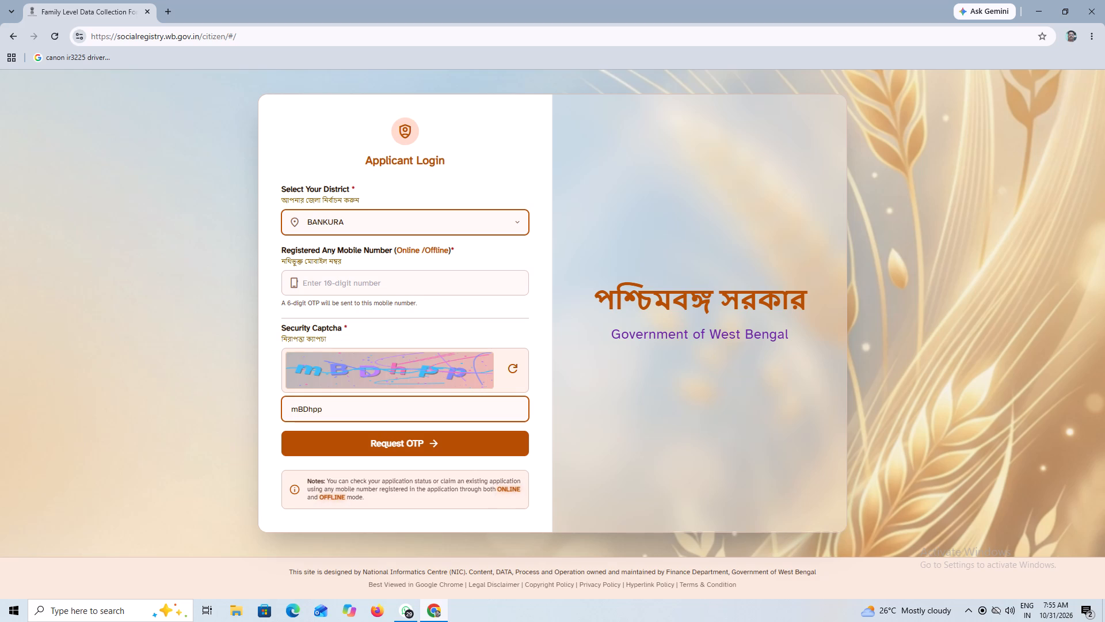
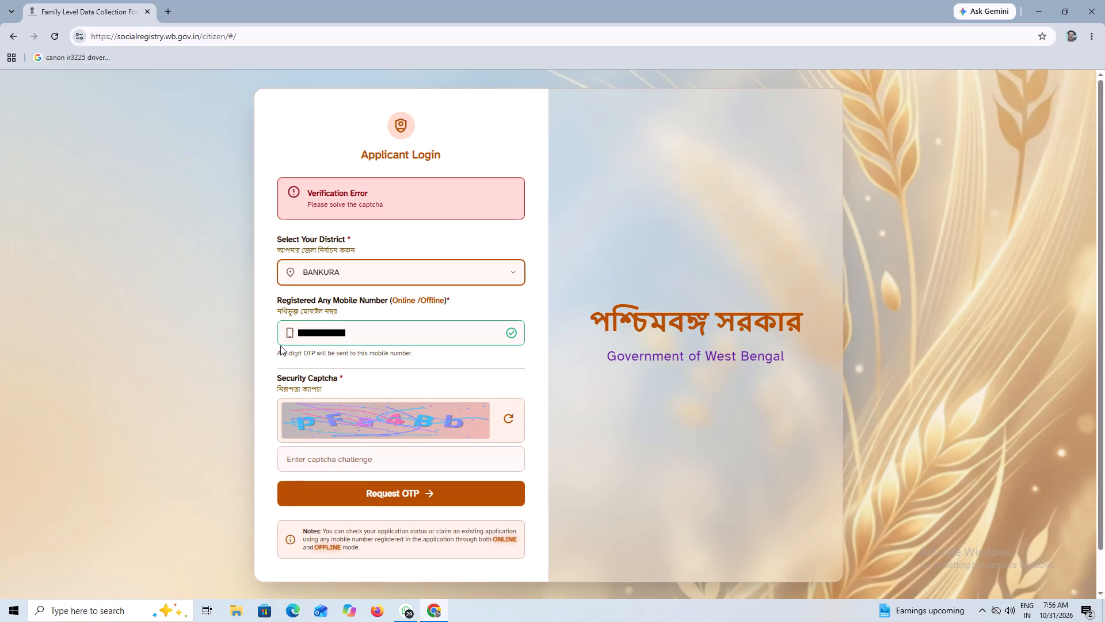
# Enter the security captcha in the Applicant Login form as shown in the captcha image, matching upper and lower case.
pyautogui.click(290, 465)
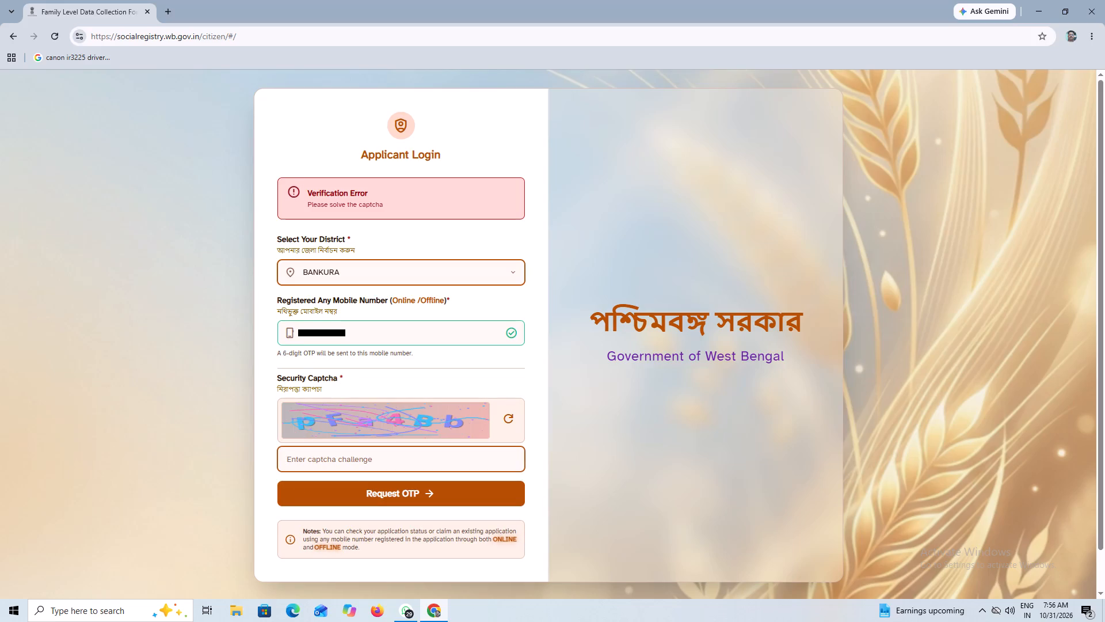
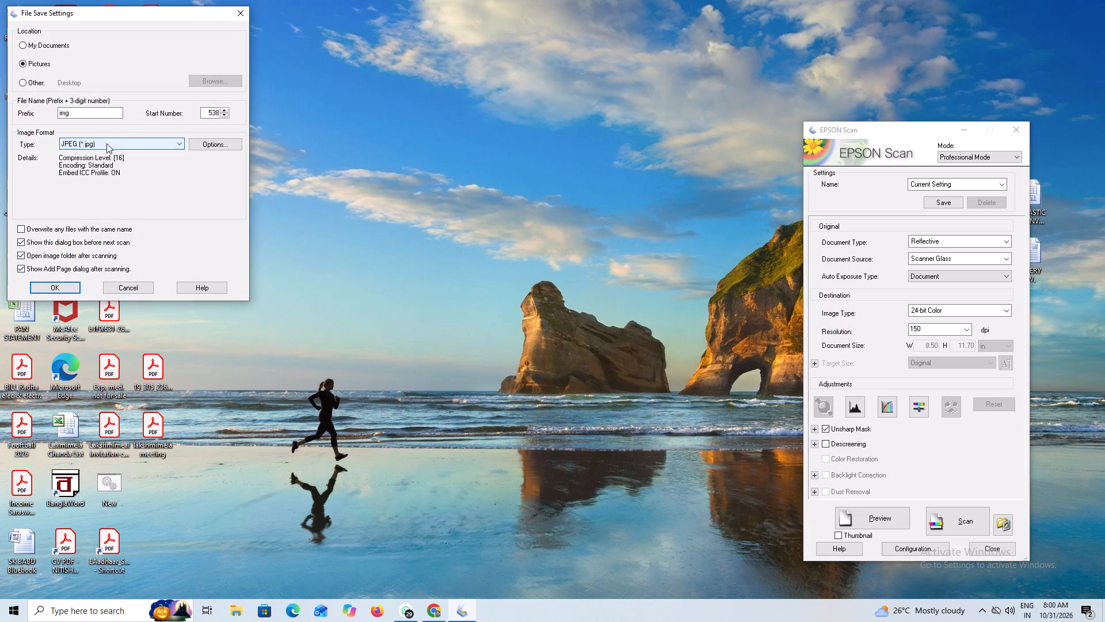
# Scan the document in PDF format and save the file without adding or editing pages, closing the scanning windows when done.
pyautogui.click(106, 143)
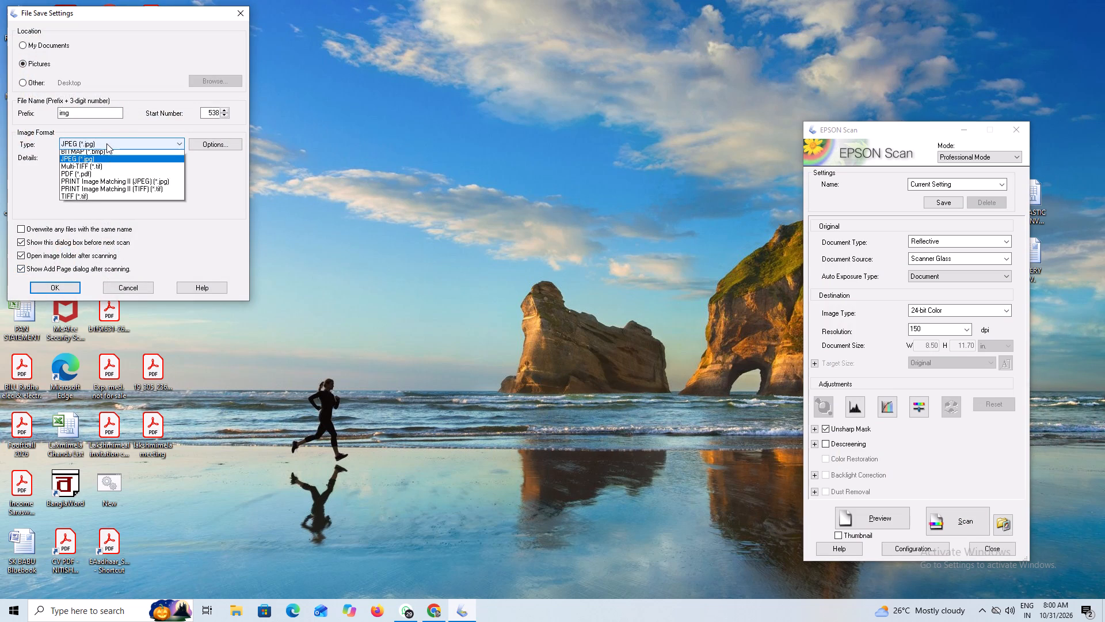
pyautogui.click(89, 176)
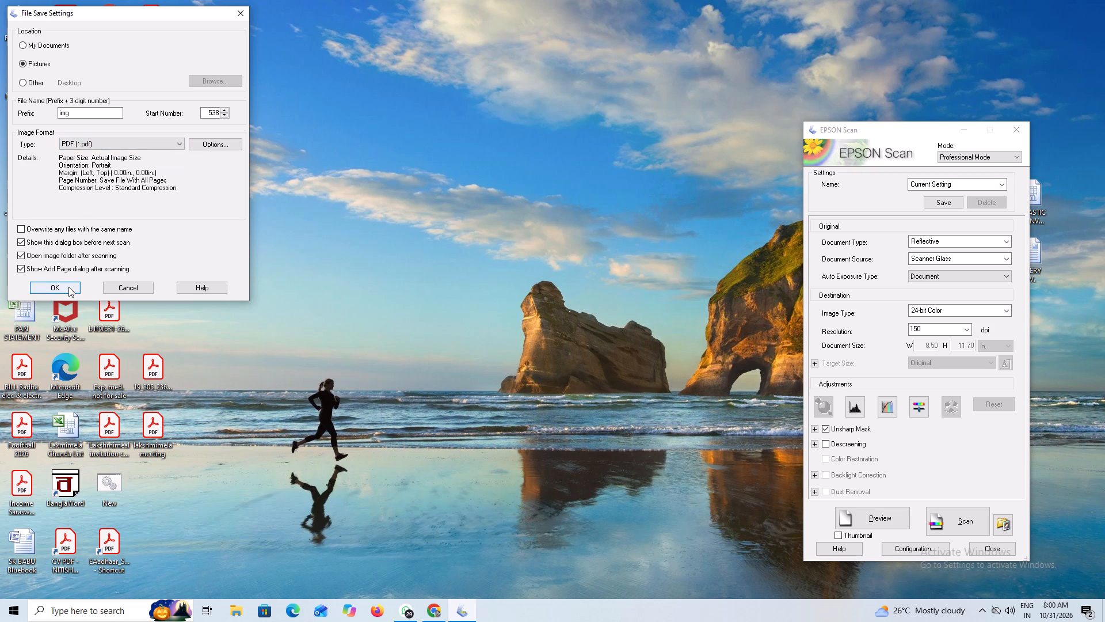
pyautogui.click(68, 287)
pyautogui.click(972, 522)
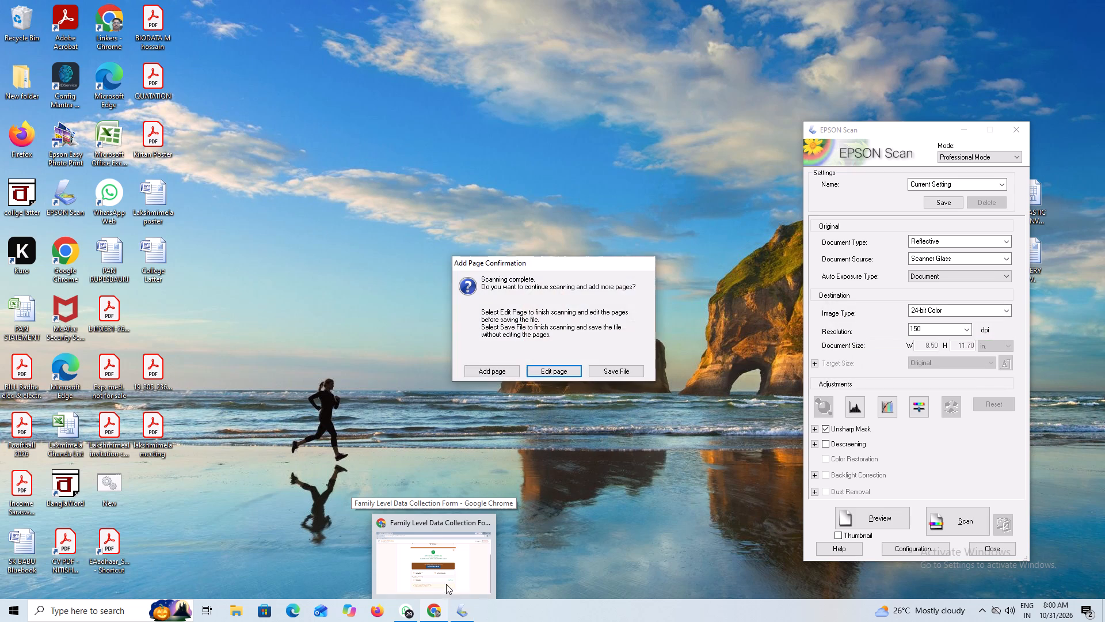
pyautogui.doubleClick(600, 365)
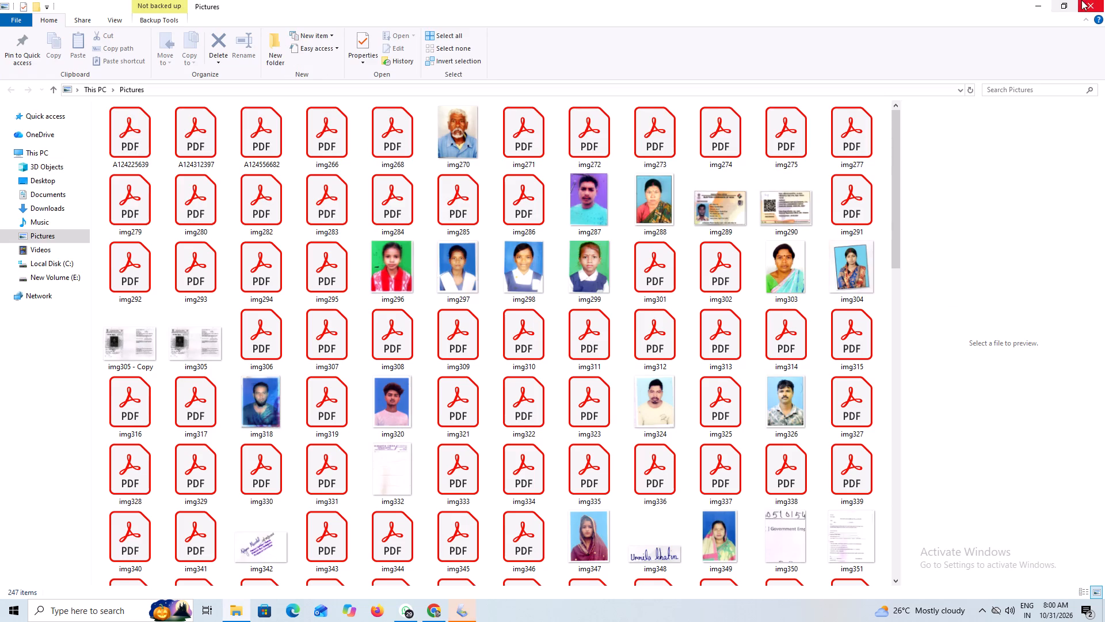
pyautogui.click(1088, 5)
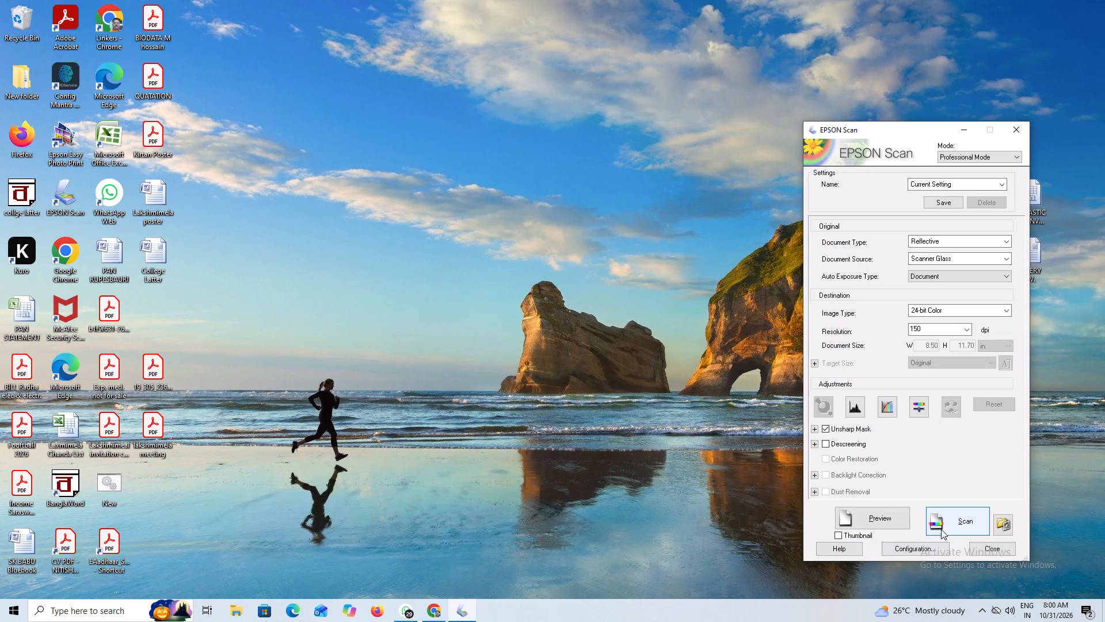
pyautogui.click(984, 546)
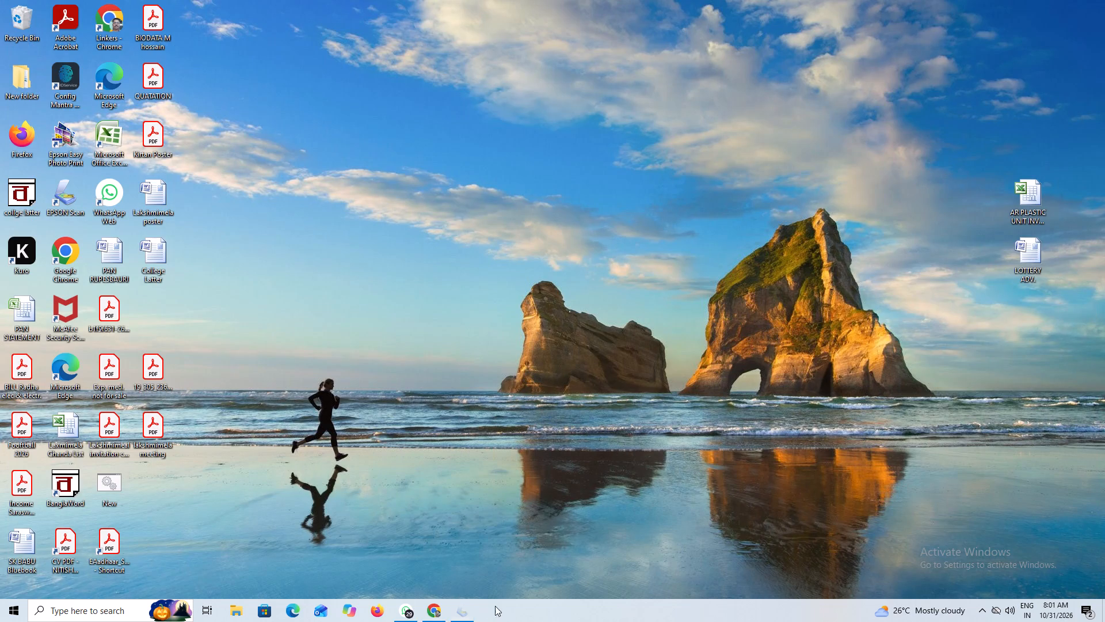
# Switch to the portal in Chrome and open the Claim by Applicant form under Objection & Claim.
pyautogui.click(433, 610)
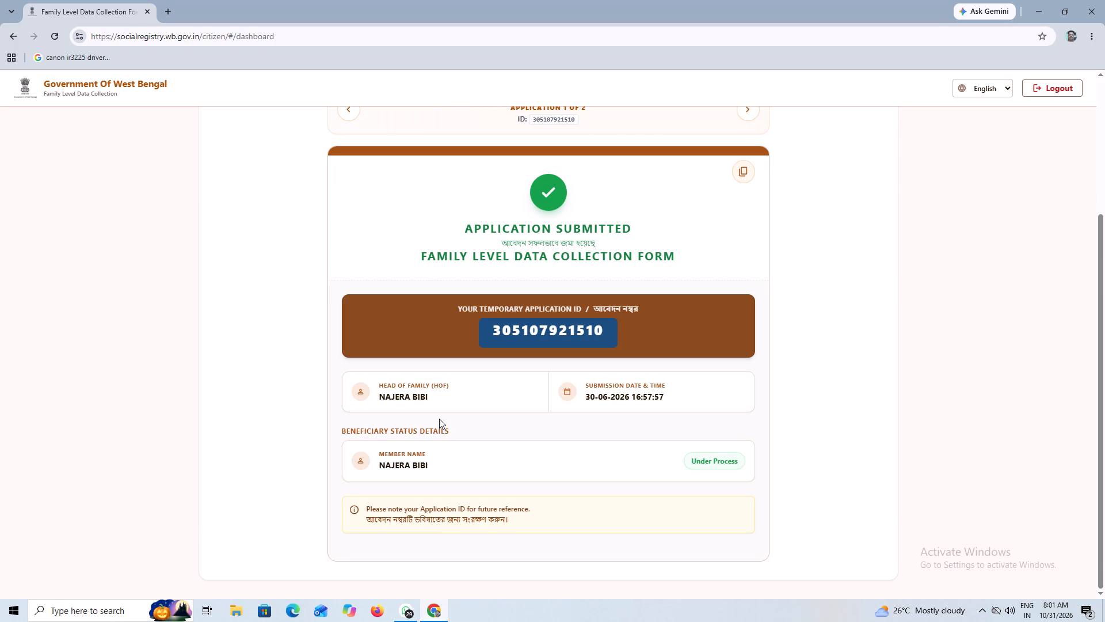
pyautogui.scroll(-4, 655, 420)
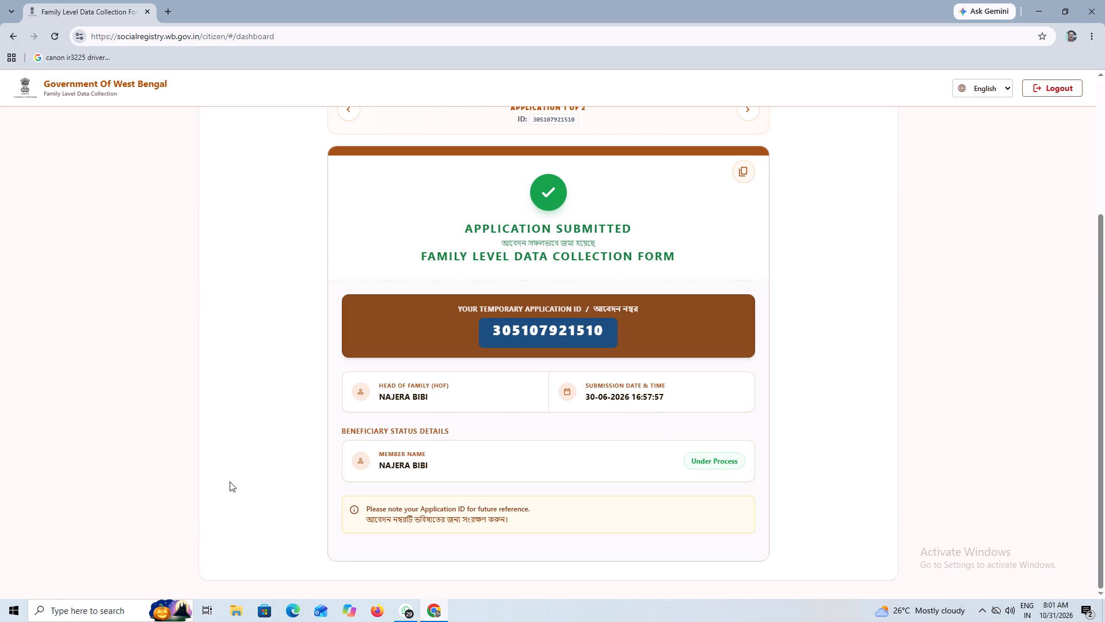
pyautogui.click(230, 481)
pyautogui.scroll(-4, 313, 468)
pyautogui.scroll(3, 594, 251)
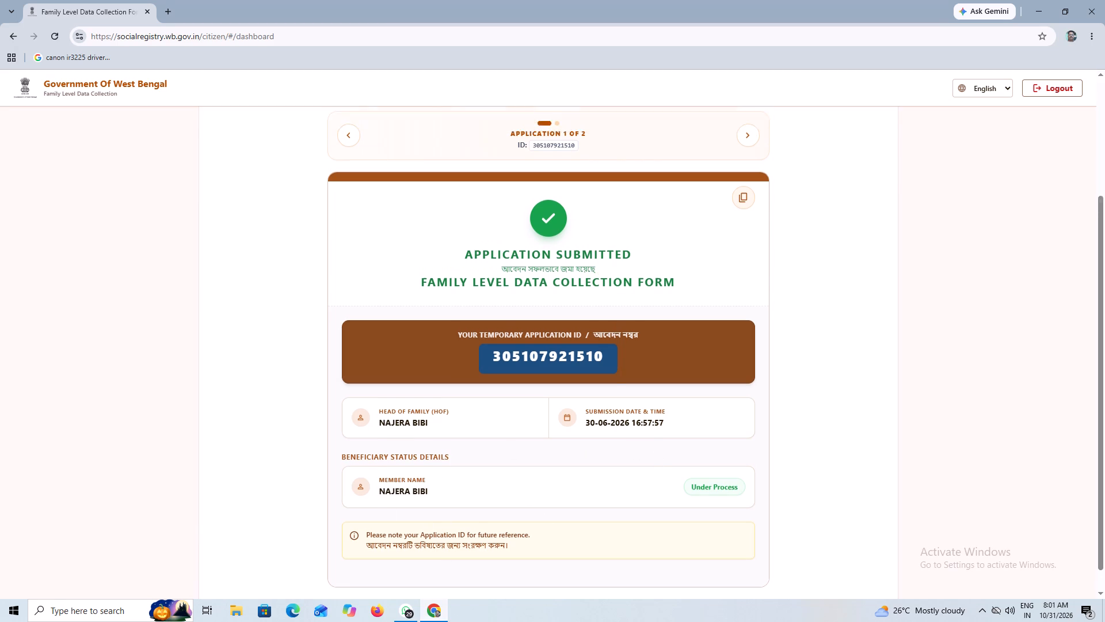
pyautogui.scroll(1, 594, 251)
pyautogui.click(624, 224)
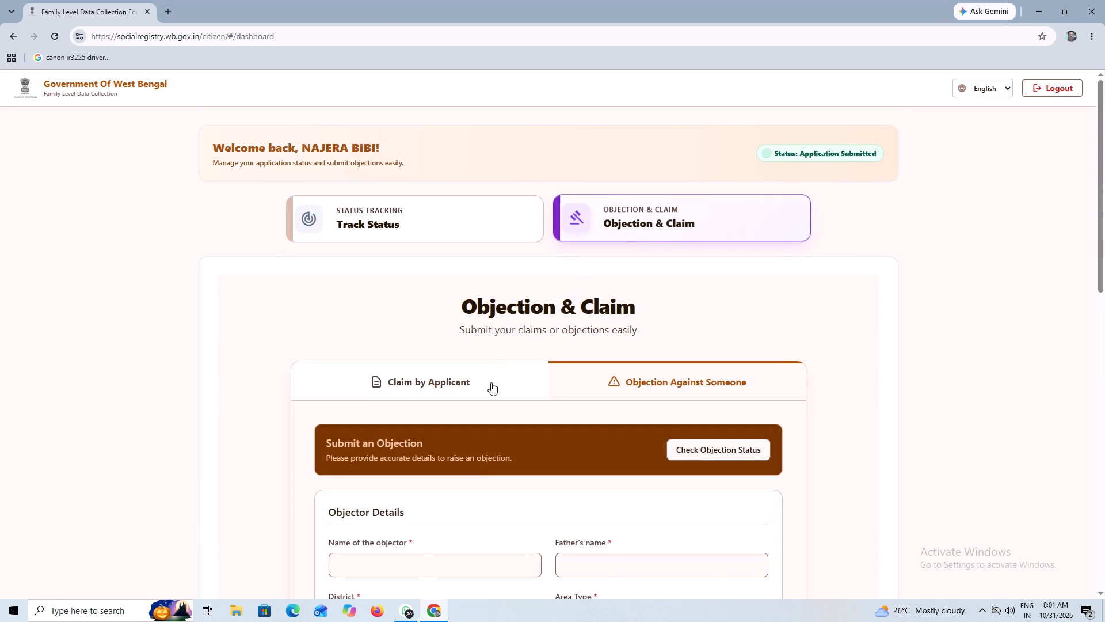
pyautogui.click(425, 384)
# Select the listed family member and set the claim reason to Wrongly marked as ineligible/application rejected.
pyautogui.scroll(-3, 632, 438)
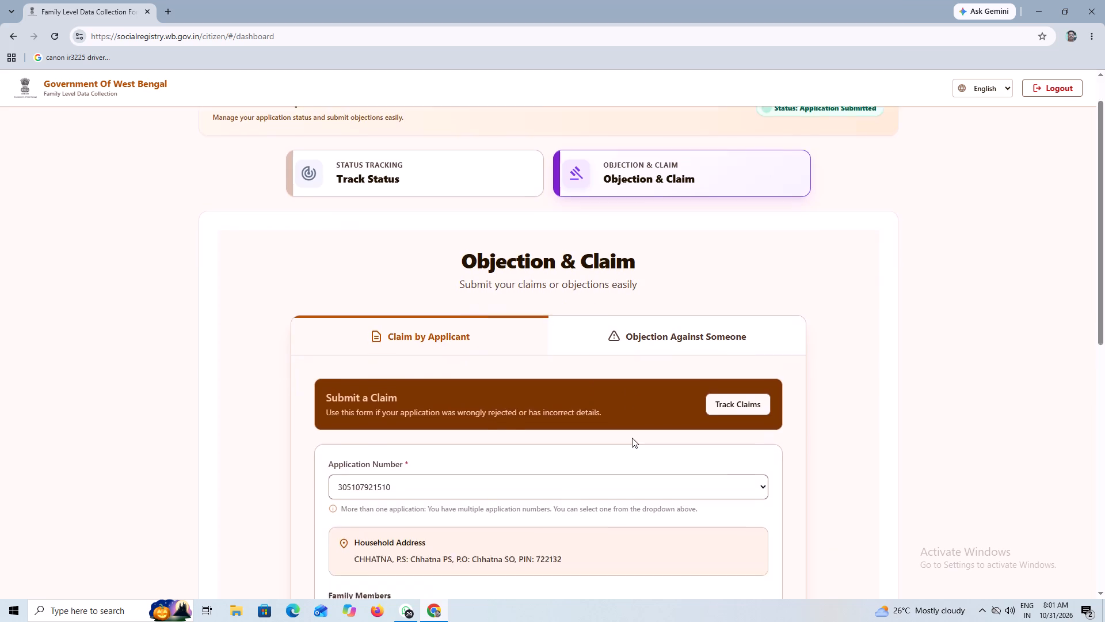
pyautogui.scroll(-3, 393, 545)
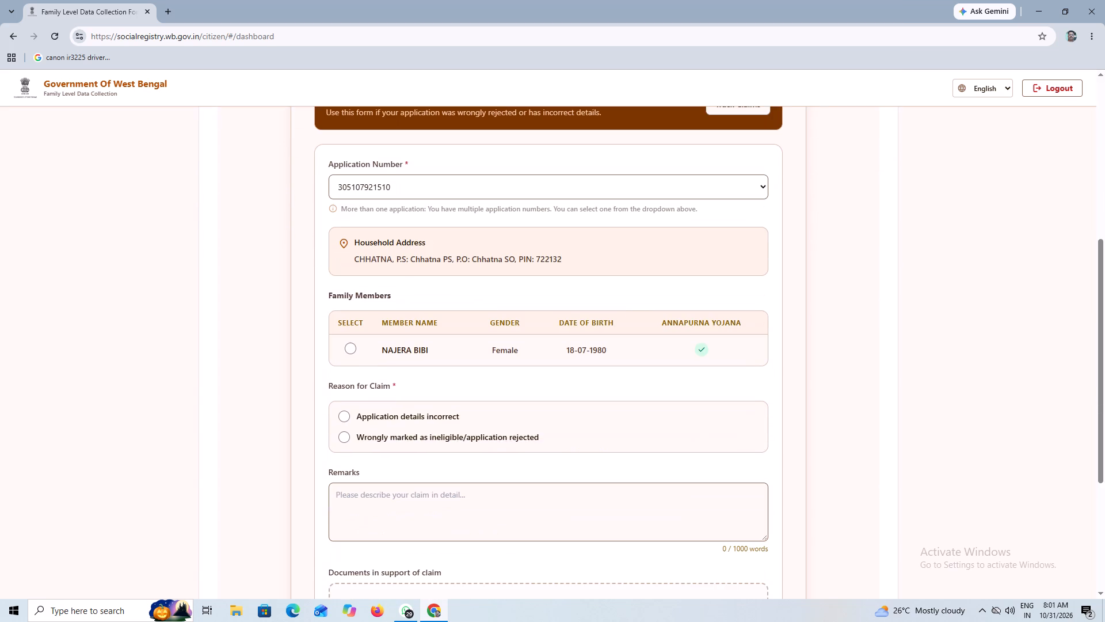
pyautogui.click(346, 352)
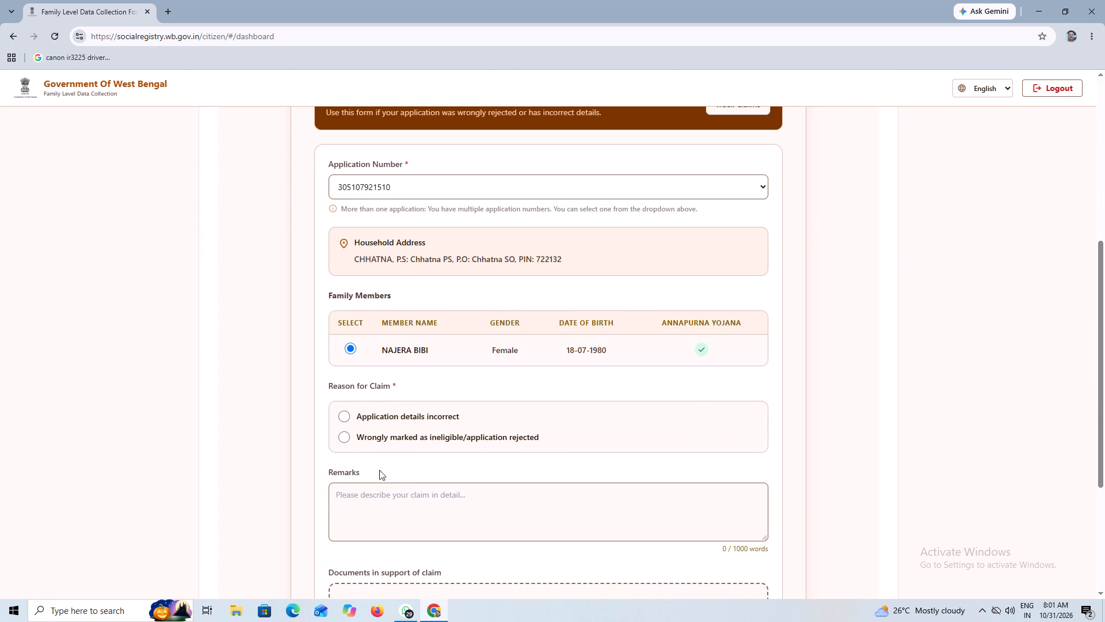
pyautogui.click(343, 438)
pyautogui.scroll(-4, 426, 479)
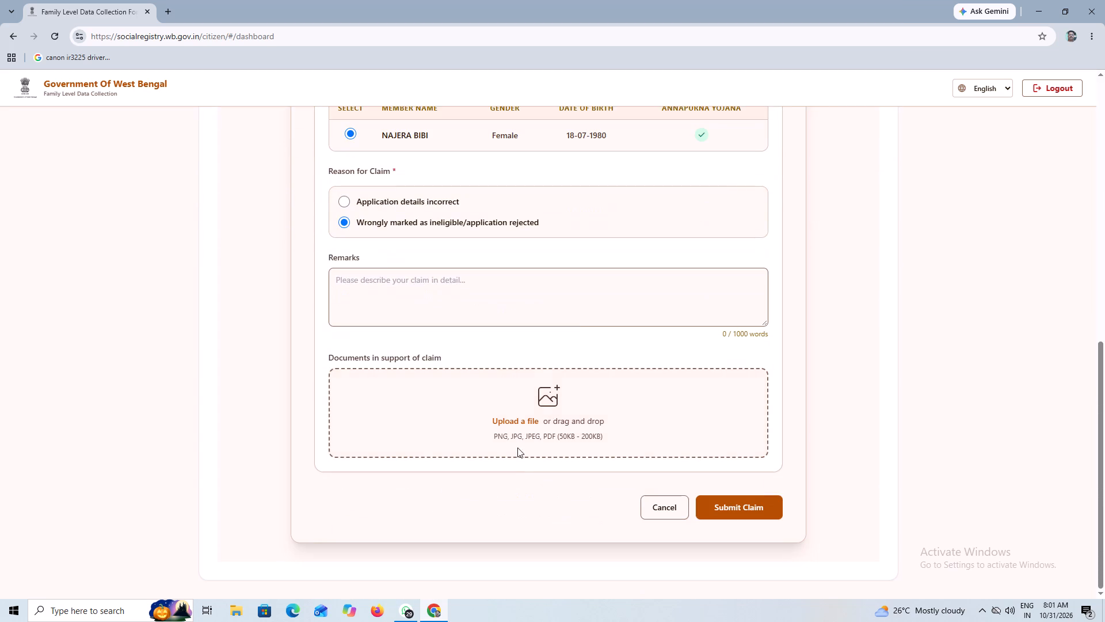
# Attach the scanned img538 PDF from Pictures as the supporting document and submit the claim.
pyautogui.click(510, 419)
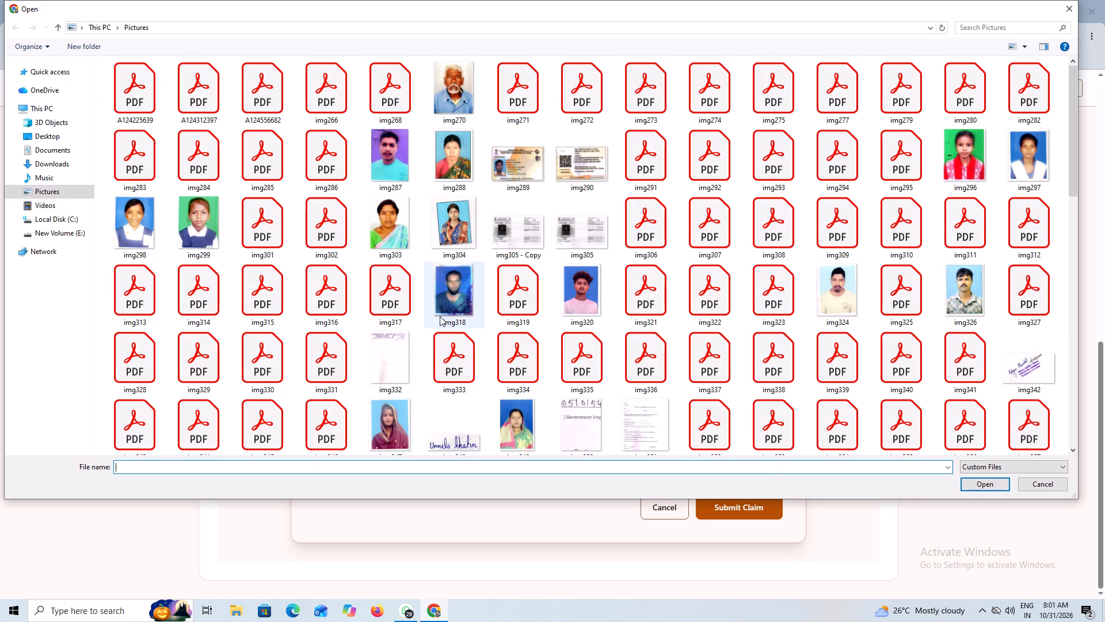
pyautogui.scroll(-9, 655, 348)
pyautogui.scroll(-3, 741, 416)
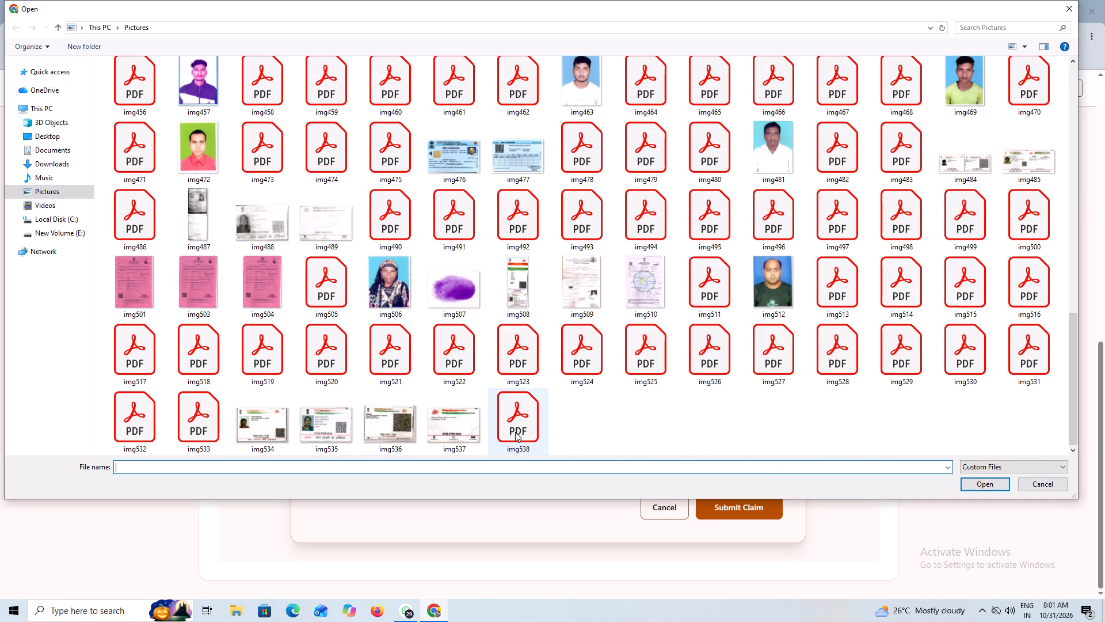
pyautogui.click(515, 432)
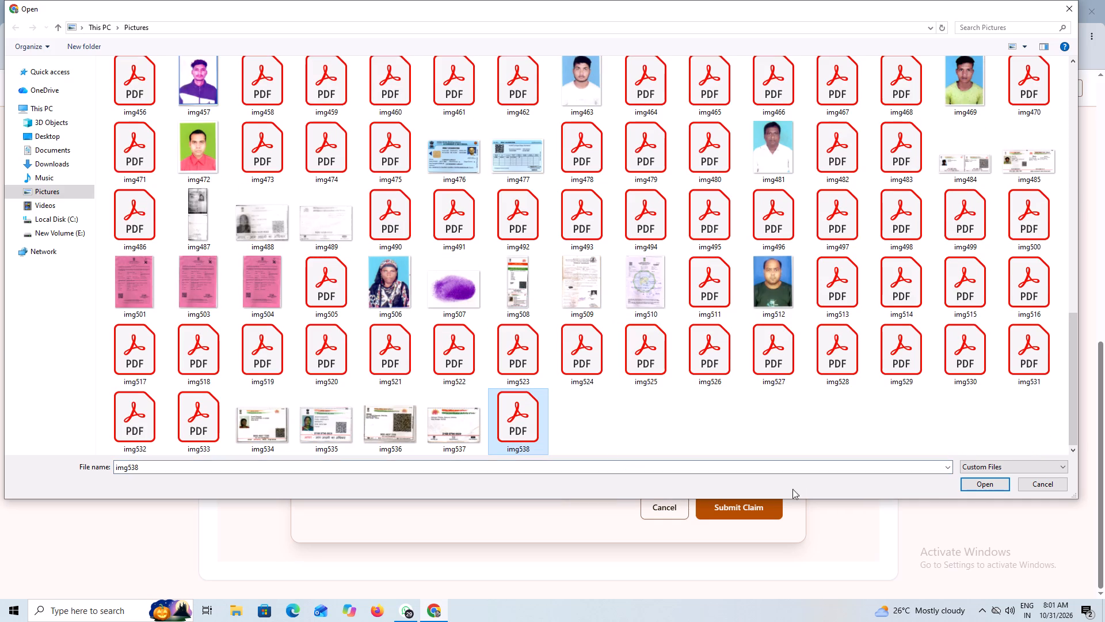
pyautogui.click(1001, 483)
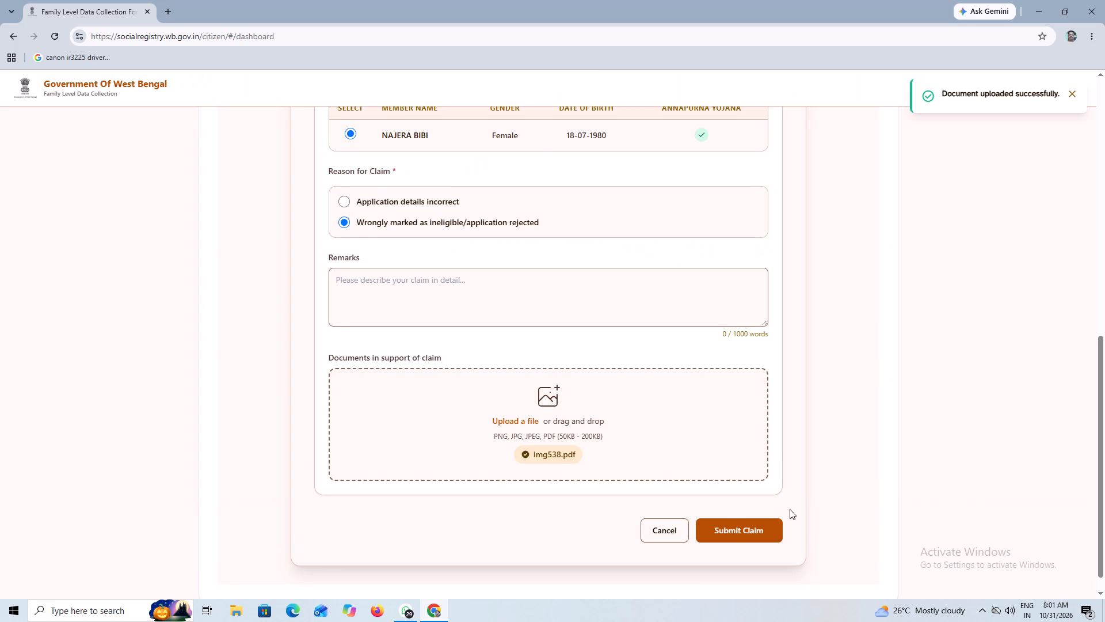
pyautogui.click(724, 534)
# Review the history of claims submitted under the application in Track Claims, and close it.
pyautogui.scroll(4, 698, 443)
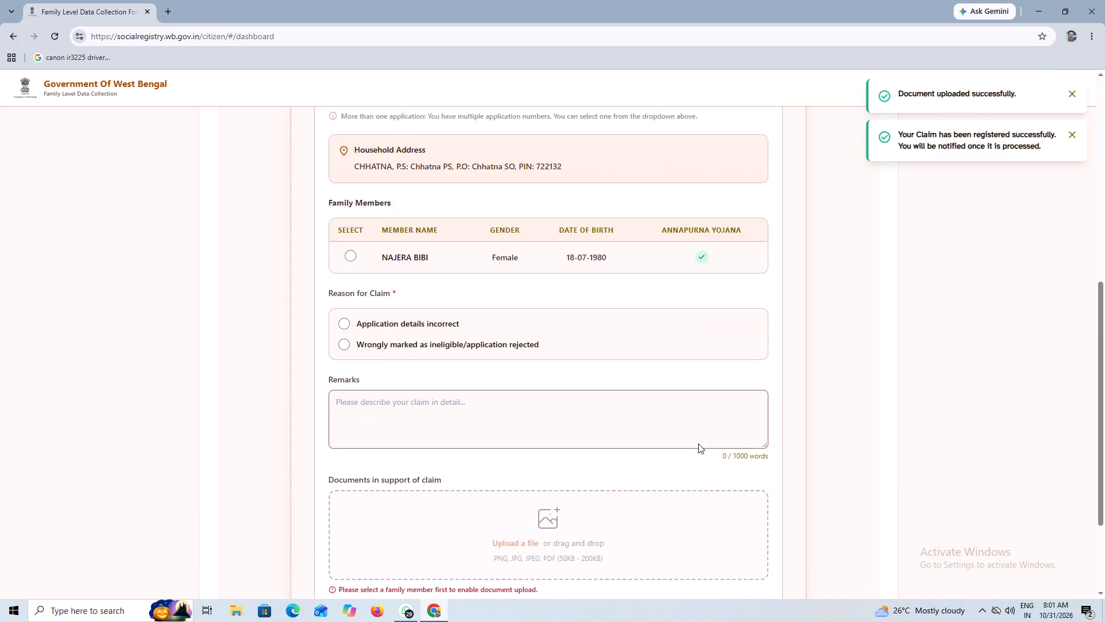
pyautogui.scroll(4, 698, 443)
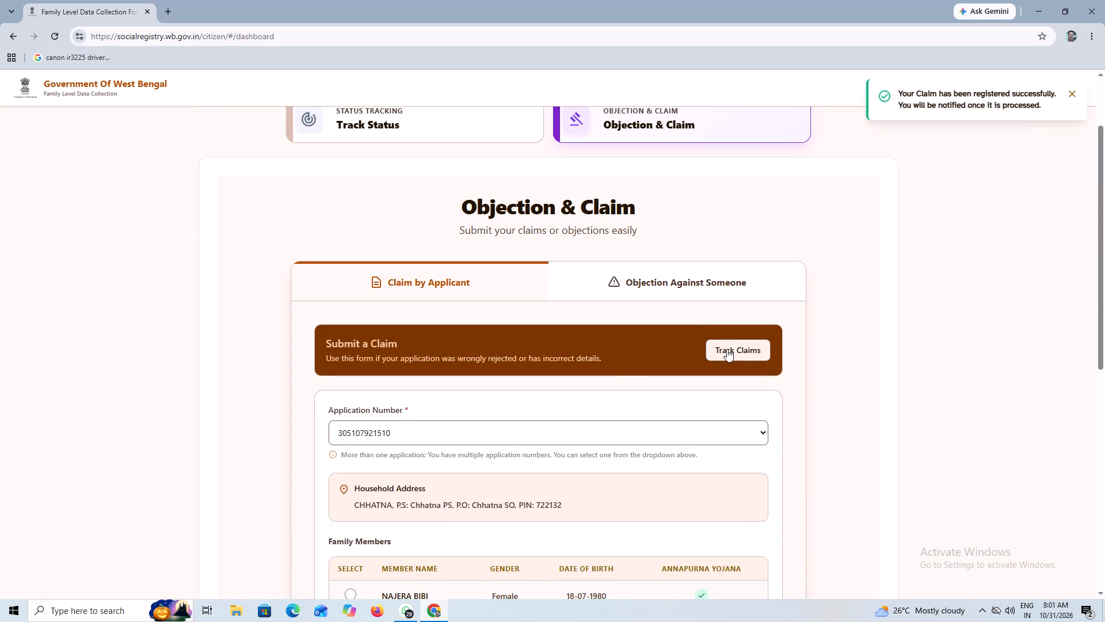
pyautogui.doubleClick(727, 349)
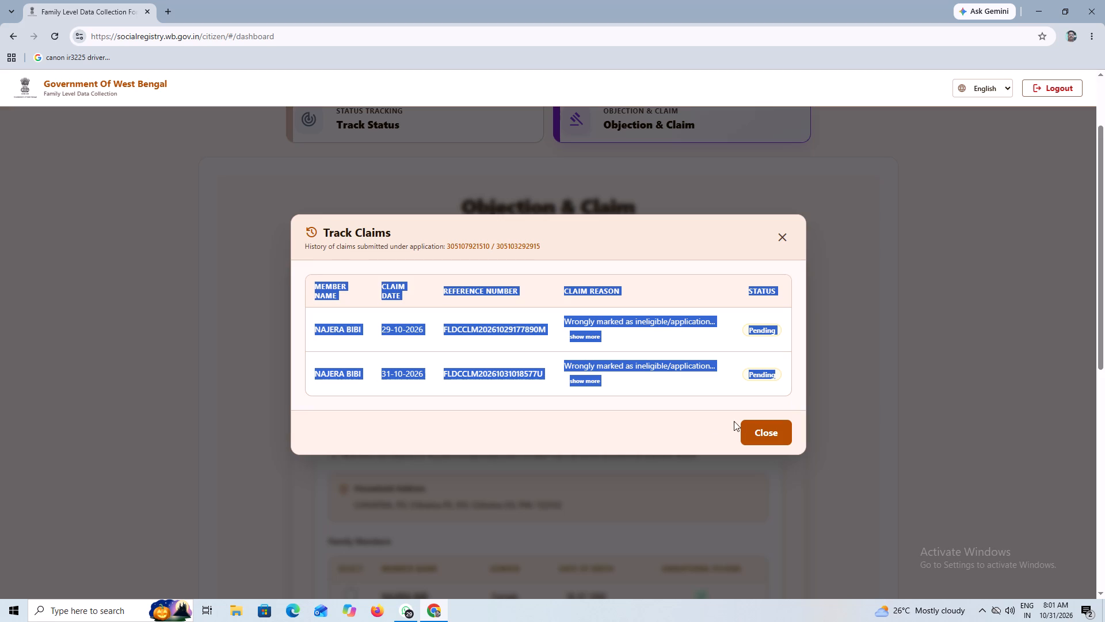
pyautogui.click(761, 434)
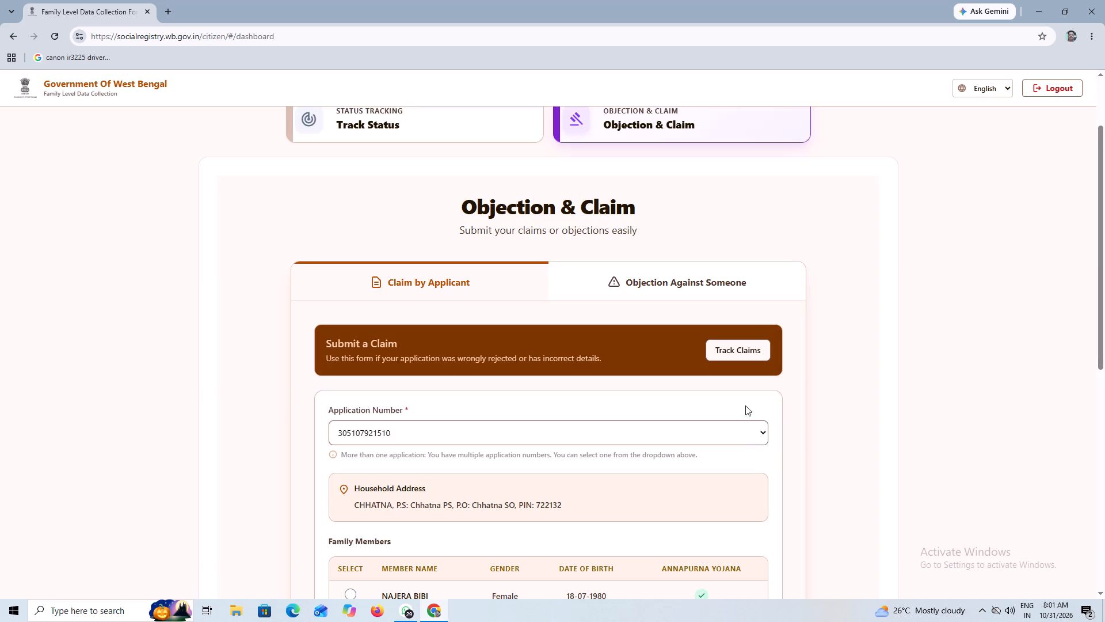
# Check the application's beneficiary status details in Track Status.
pyautogui.scroll(-3, 597, 452)
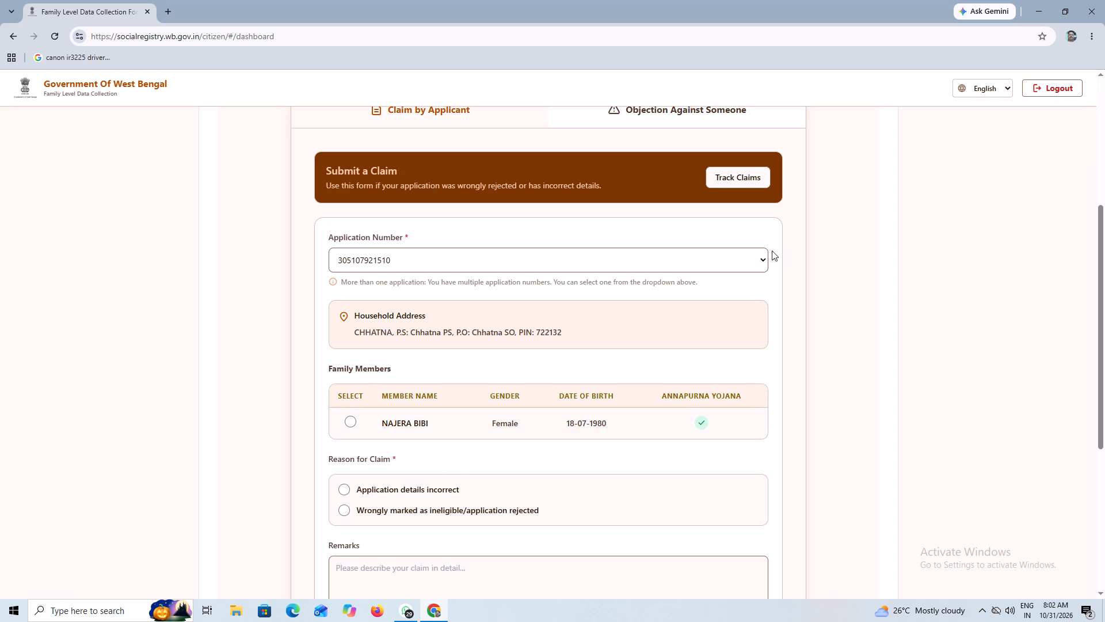
pyautogui.scroll(3, 548, 458)
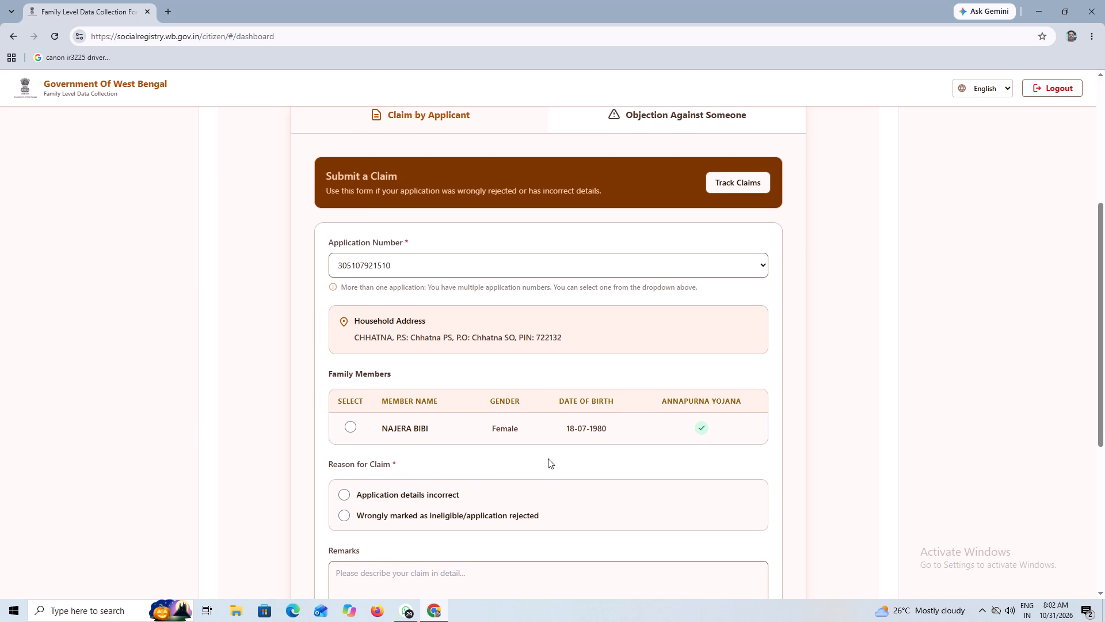
pyautogui.scroll(1, 548, 458)
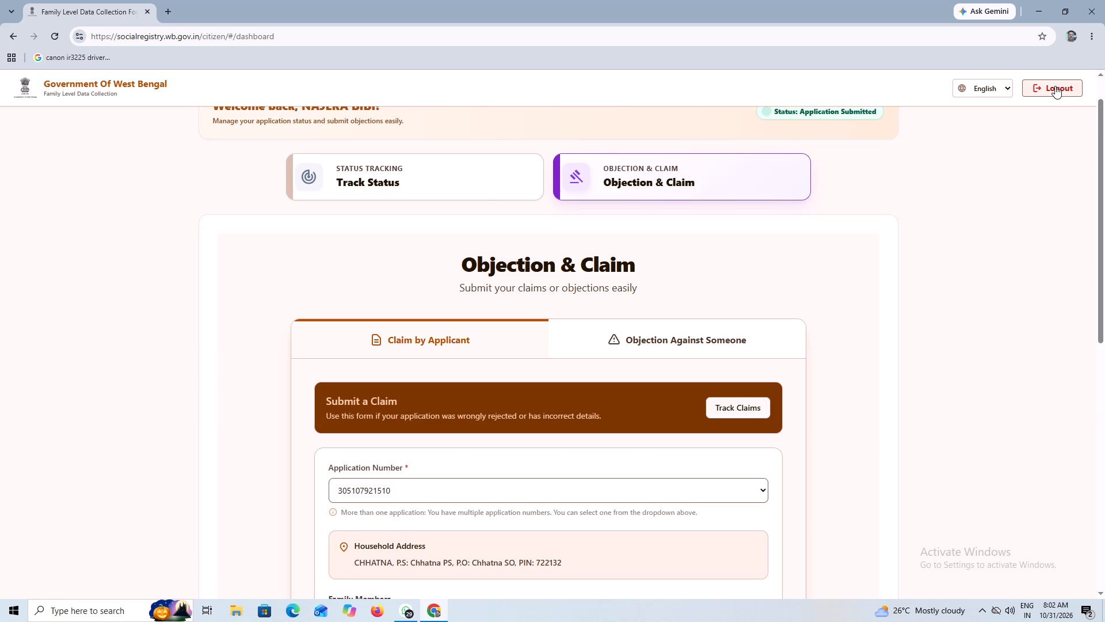
pyautogui.doubleClick(1055, 86)
pyautogui.click(351, 181)
pyautogui.scroll(-4, 638, 433)
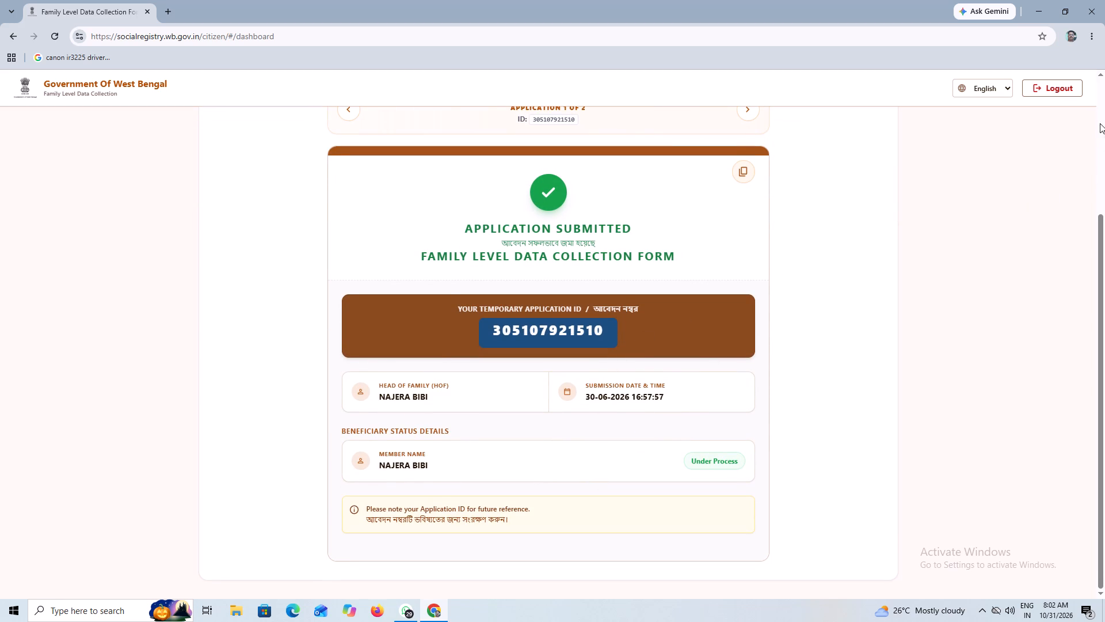
# Log out of the applicant account.
pyautogui.click(1072, 87)
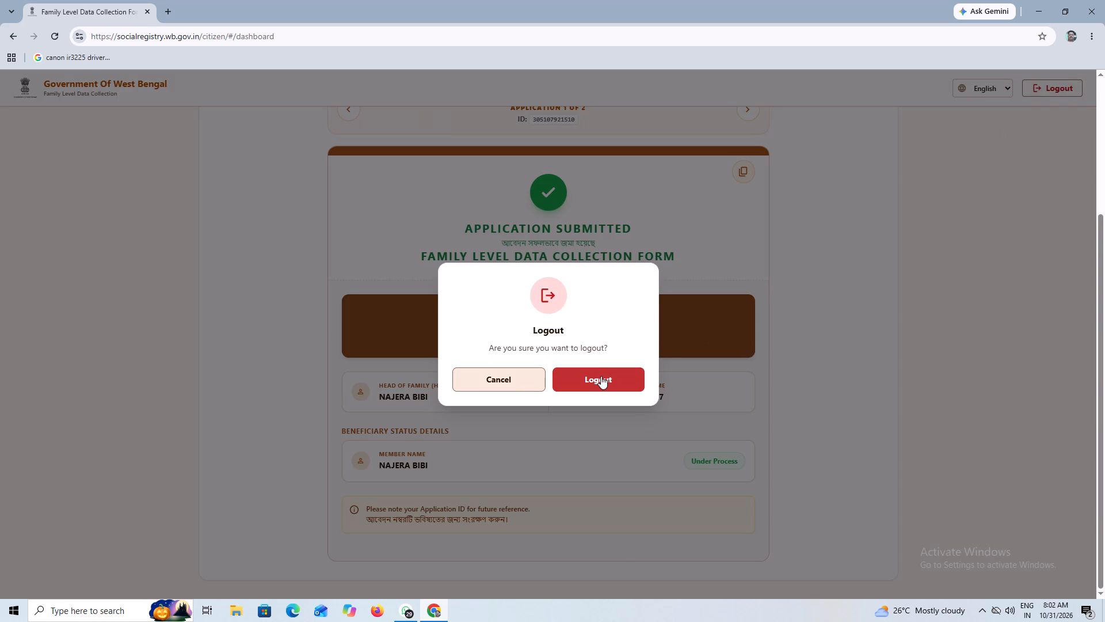
pyautogui.doubleClick(601, 376)
# Select BANKURA as the district in the Applicant Login form.
pyautogui.click(348, 263)
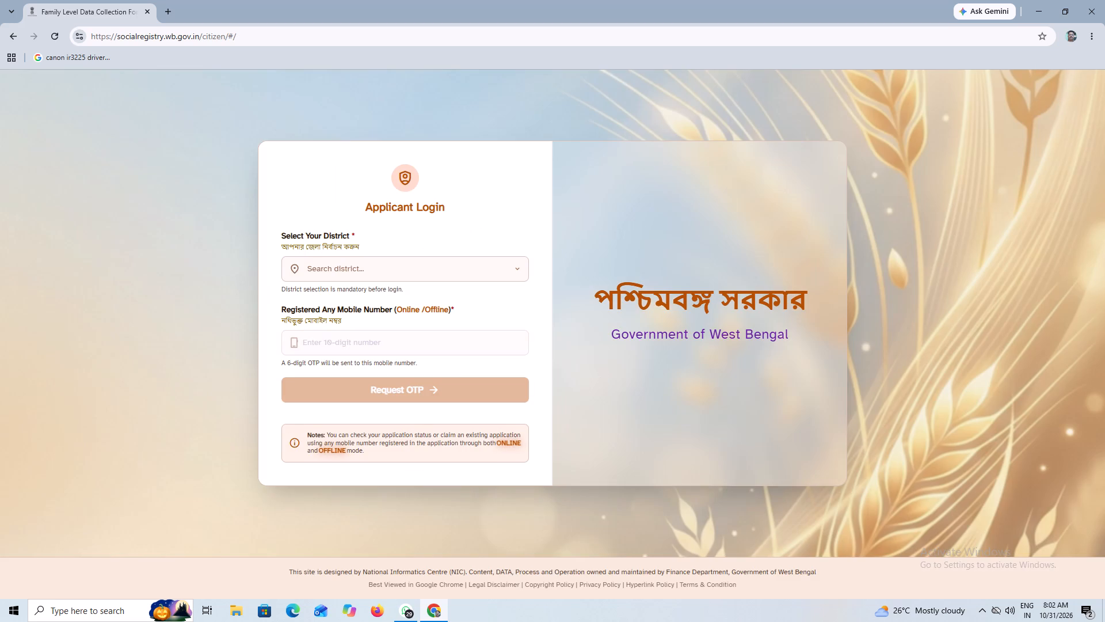
pyautogui.click(322, 362)
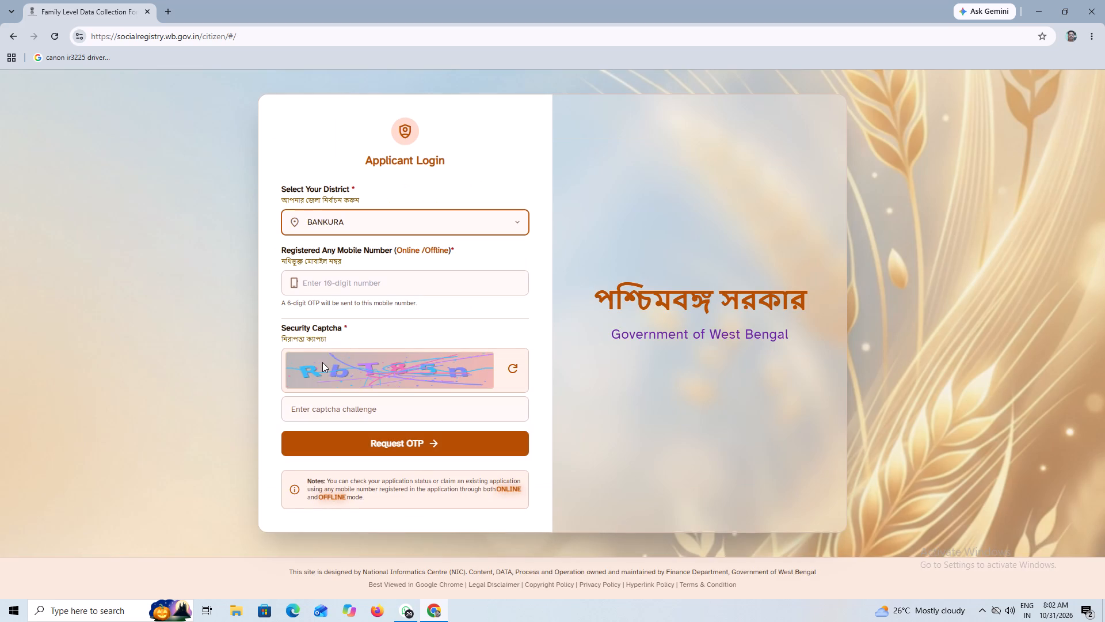
# Enter the characters of the displayed security captcha in the Applicant Login form.
pyautogui.click(330, 418)
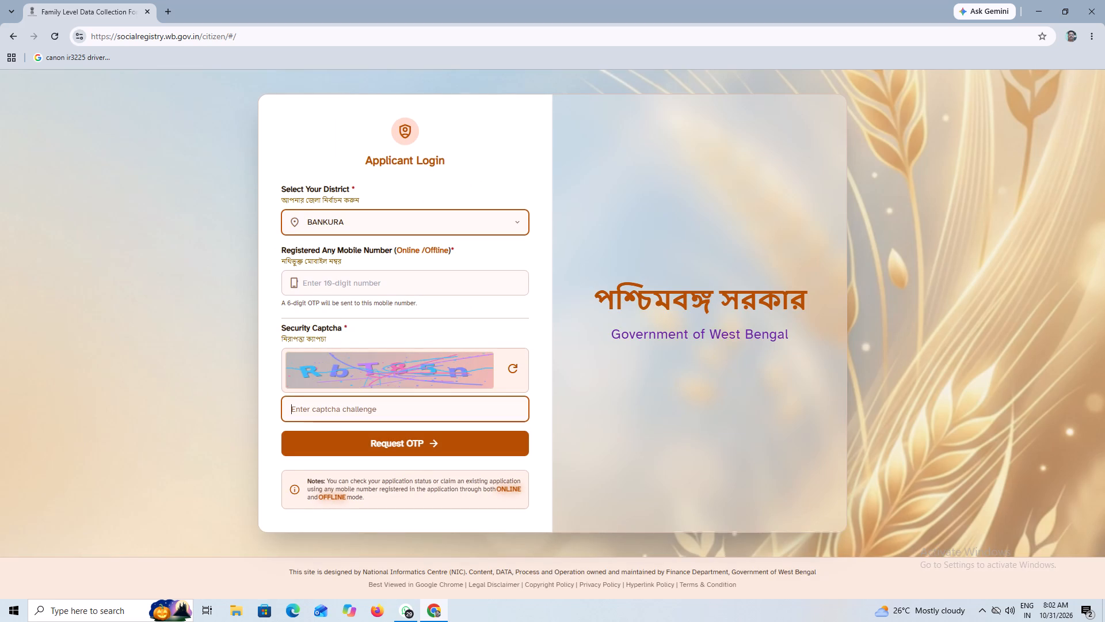
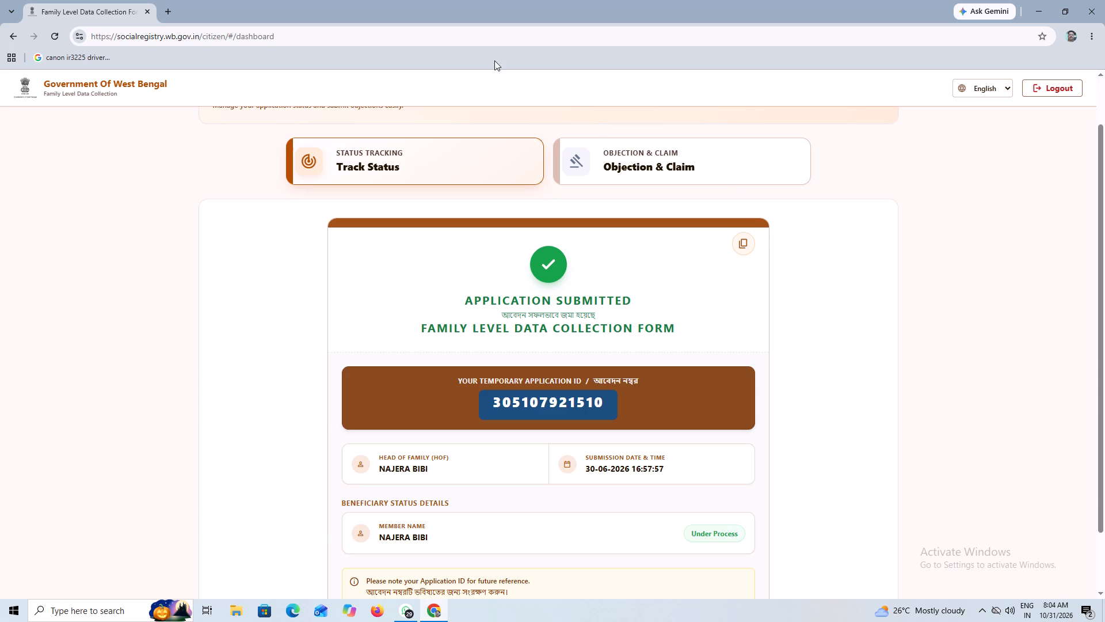
# Log out of the applicant account and confirm the logout.
pyautogui.scroll(2, 614, 199)
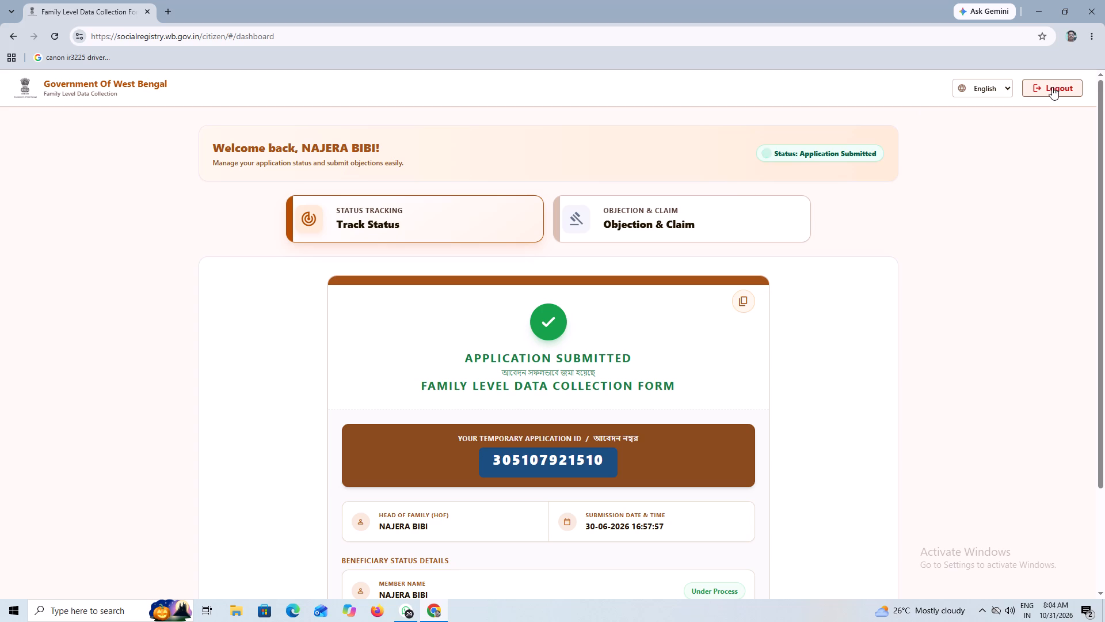
pyautogui.scroll(-3, 738, 351)
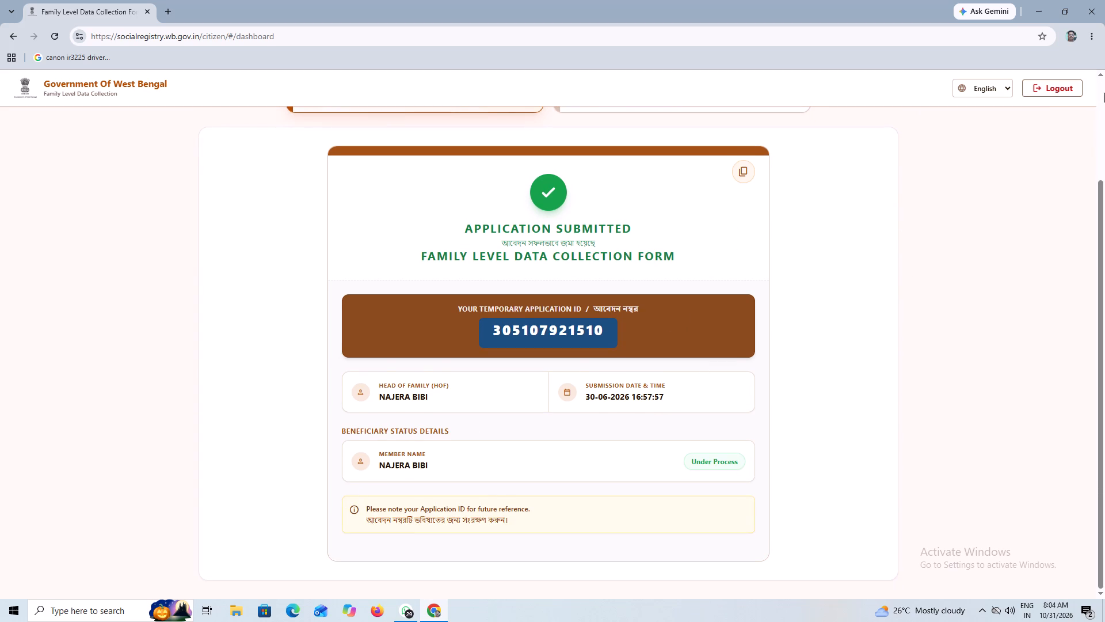
pyautogui.click(1047, 87)
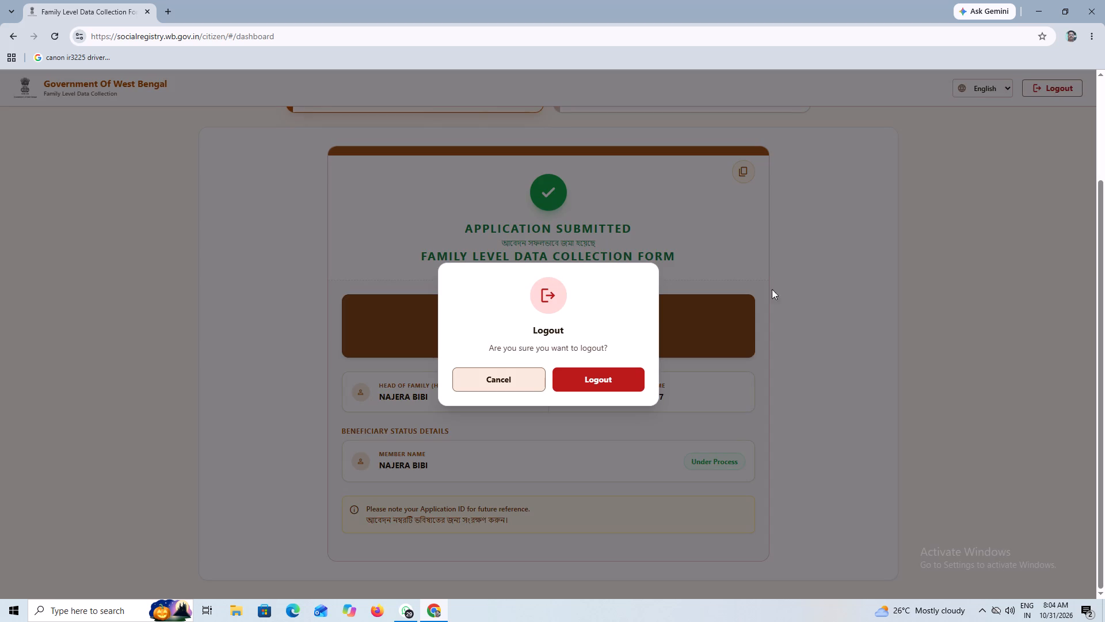
pyautogui.click(593, 382)
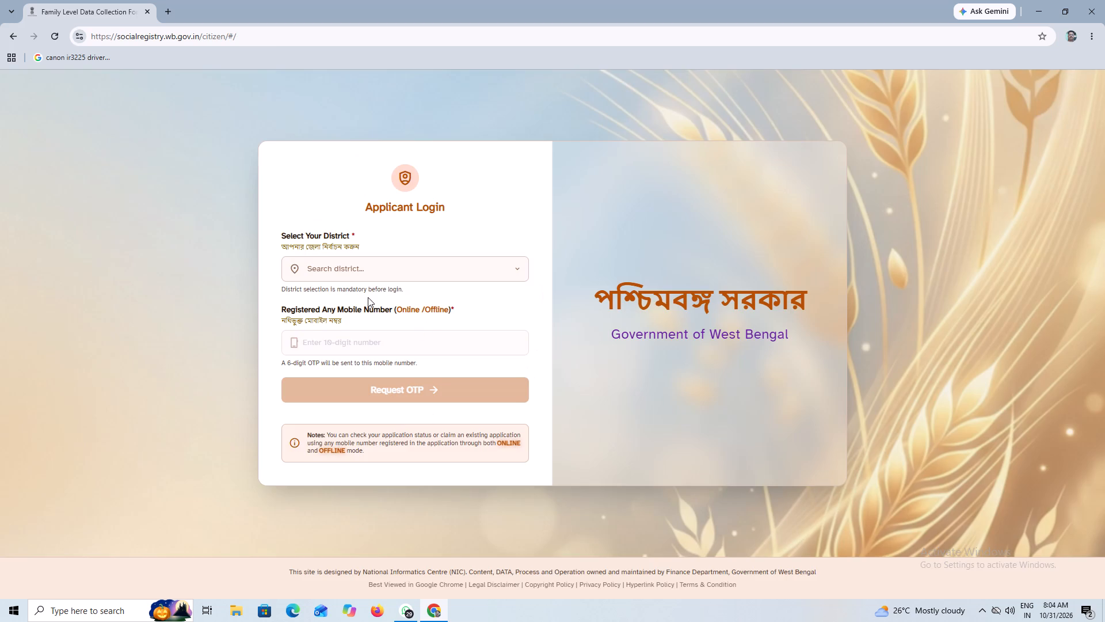
# Select BANKURA as the district in the Applicant Login form.
pyautogui.doubleClick(367, 274)
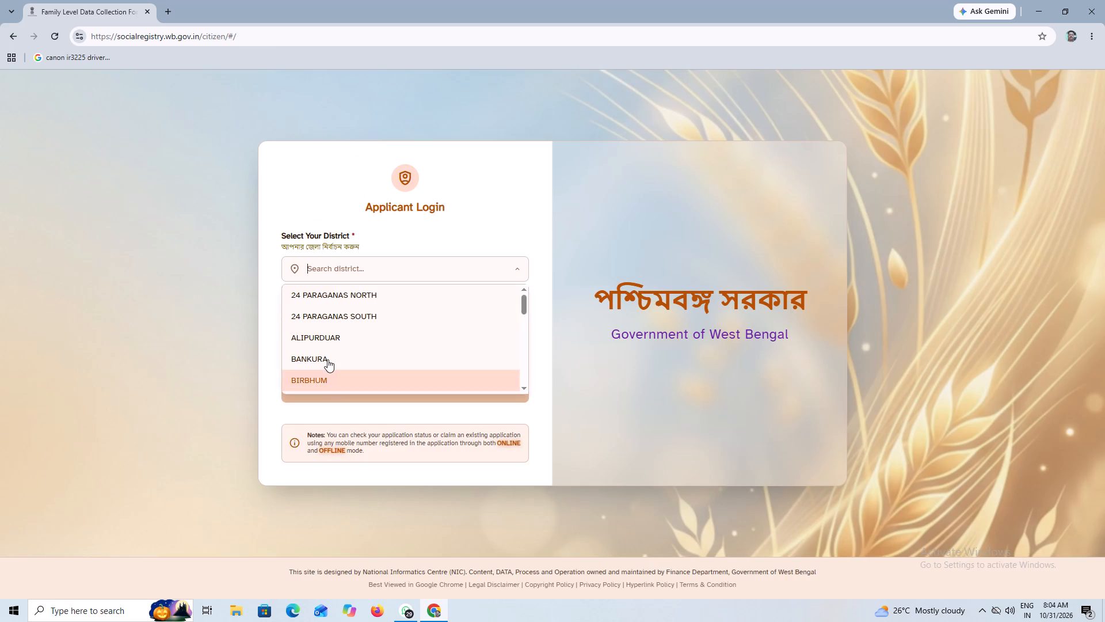
pyautogui.click(327, 359)
pyautogui.click(327, 359)
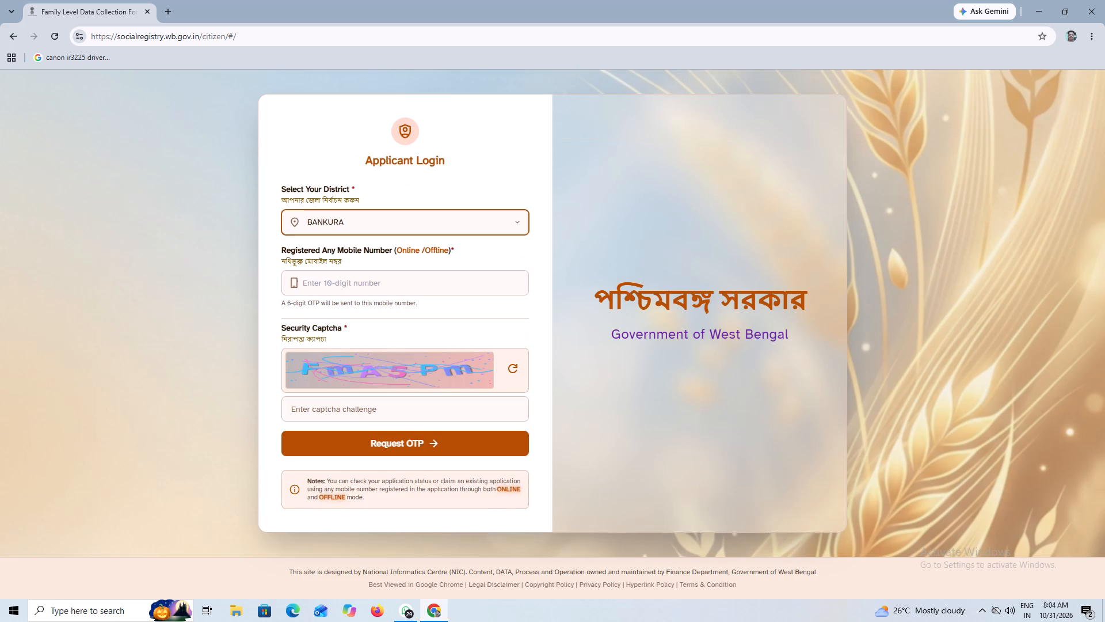
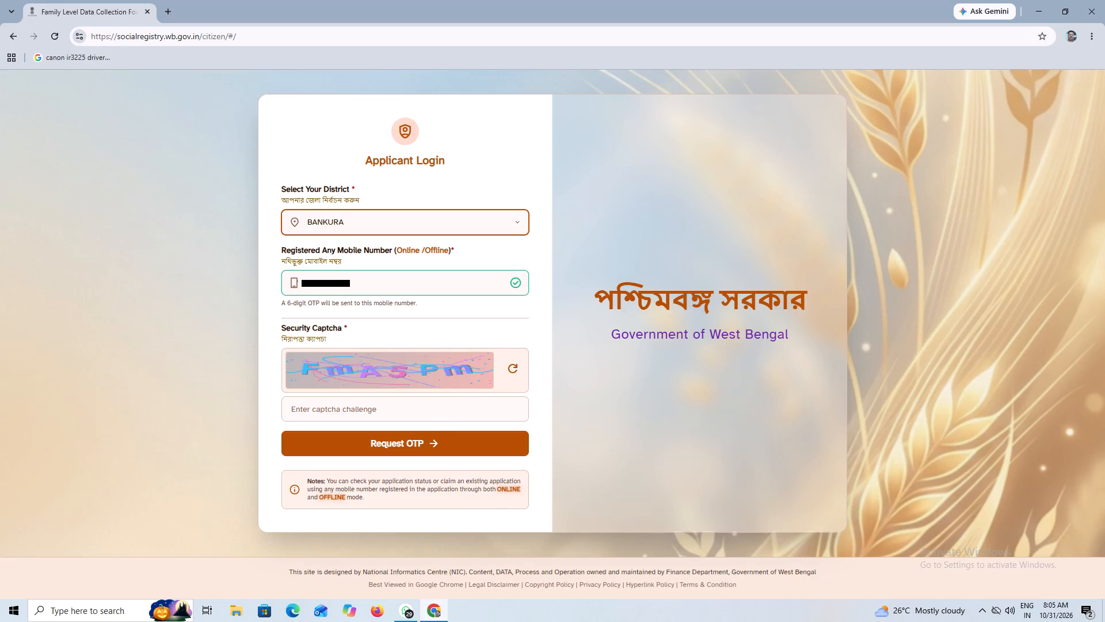
# Fill in the security captcha exactly as displayed in the Applicant Login form and request the OTP.
pyautogui.click(326, 410)
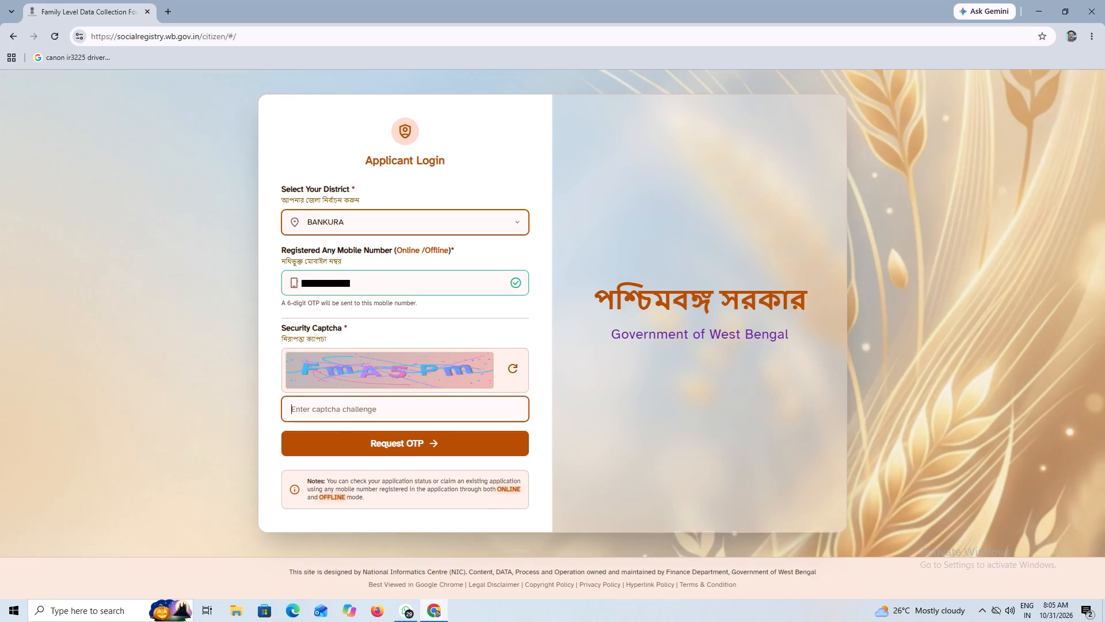
pyautogui.hotkey('shift', 'f')
pyautogui.press('n')
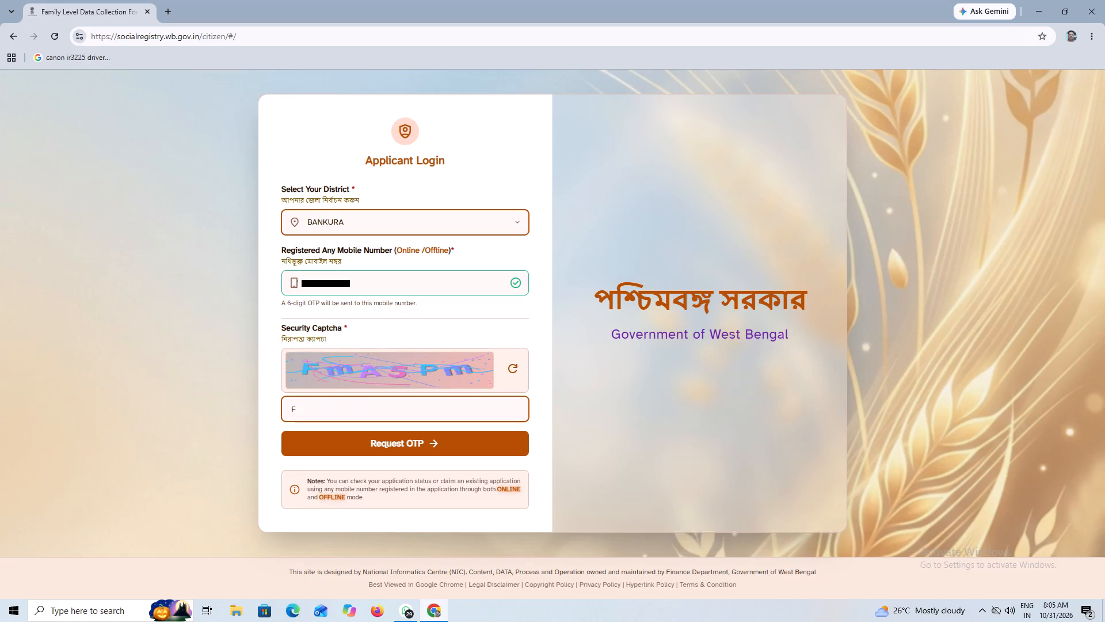
pyautogui.press('BackSpace')
pyautogui.press('m')
pyautogui.press('a')
pyautogui.press('5')
pyautogui.press('p')
pyautogui.click(374, 447)
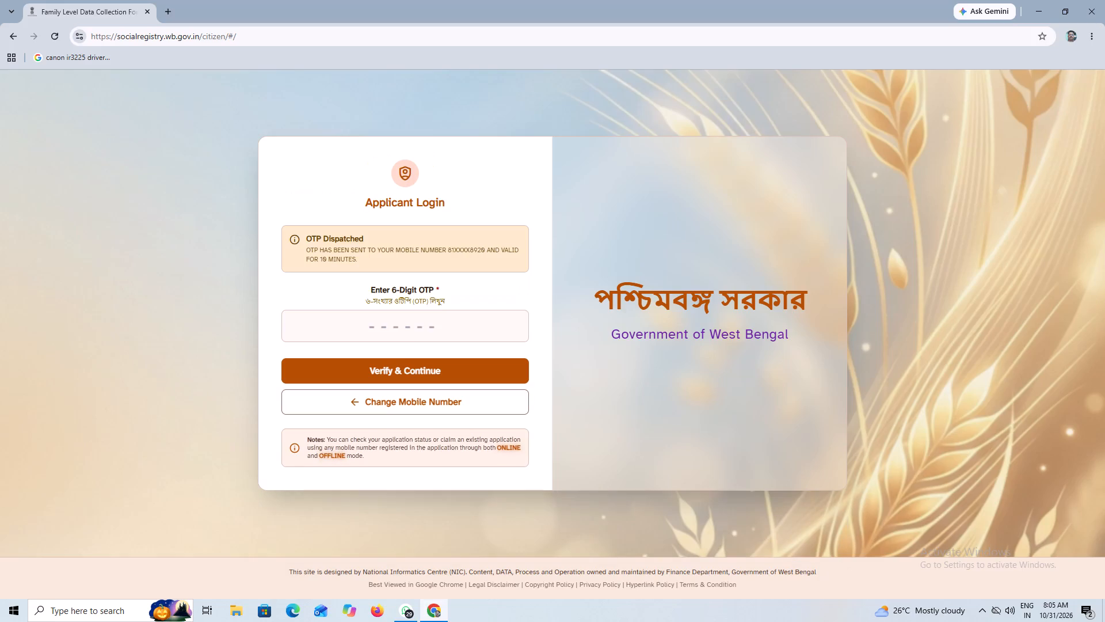
# Enter the 6-digit OTP for the applicant login.
pyautogui.click(404, 328)
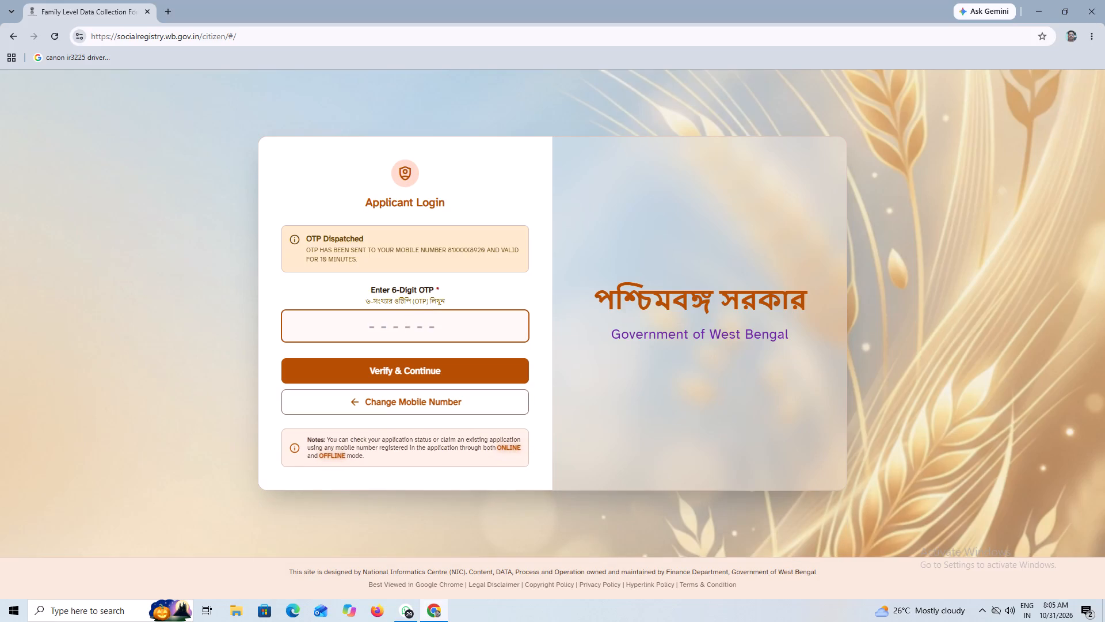